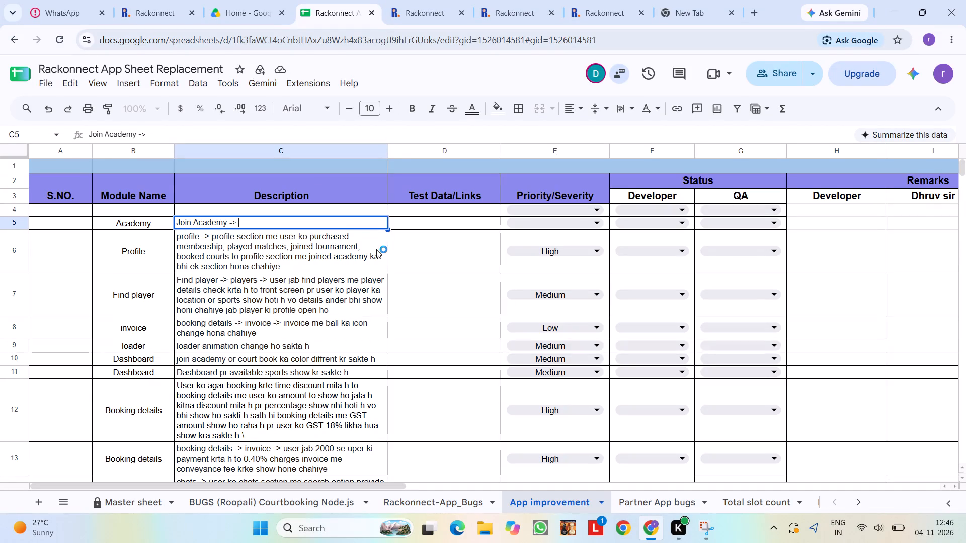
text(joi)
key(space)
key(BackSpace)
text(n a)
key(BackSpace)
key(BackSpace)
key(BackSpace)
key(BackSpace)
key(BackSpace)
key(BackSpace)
Continue the Academy description in C5 with "academy section me jo upcoming, past or ongoing show".
text(academy)
key(space)
text(section me jo)
key(space)
text(upcoming)
key(space)
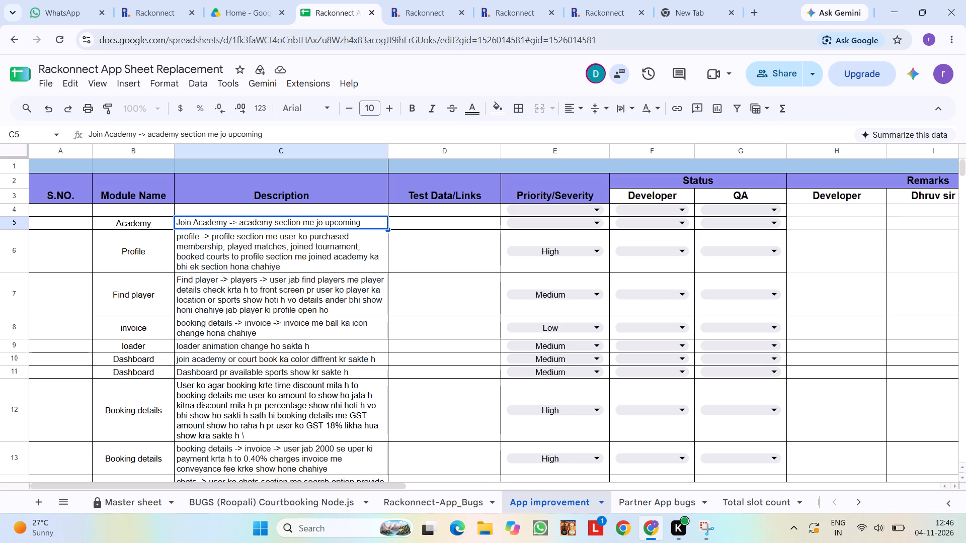
key(BackSpace)
text(, pasrt)
key(BackSpace)
key(BackSpace)
text(t and)
key(space)
key(BackSpace)
key(BackSpace)
key(BackSpace)
key(BackSpace)
text(or)
key(space)
text(ongoing show)
key(space)
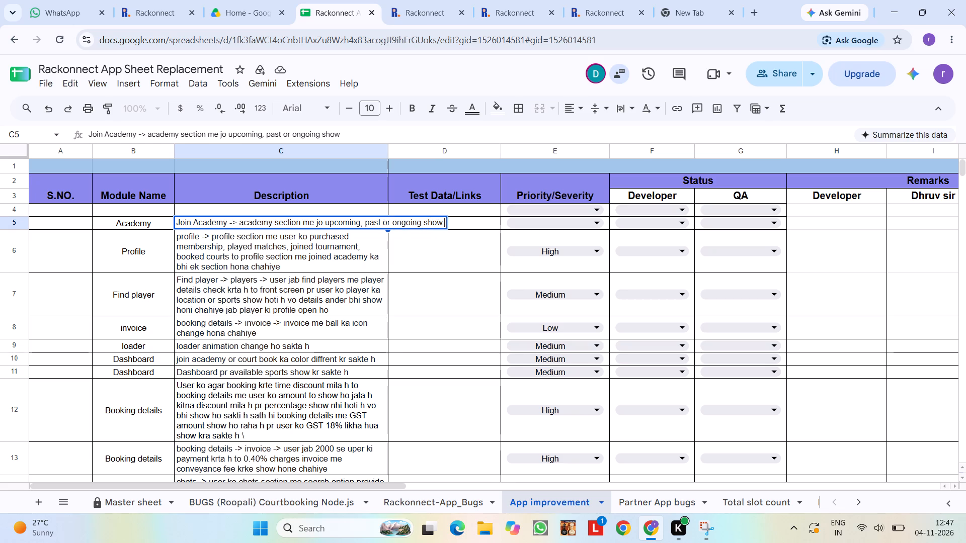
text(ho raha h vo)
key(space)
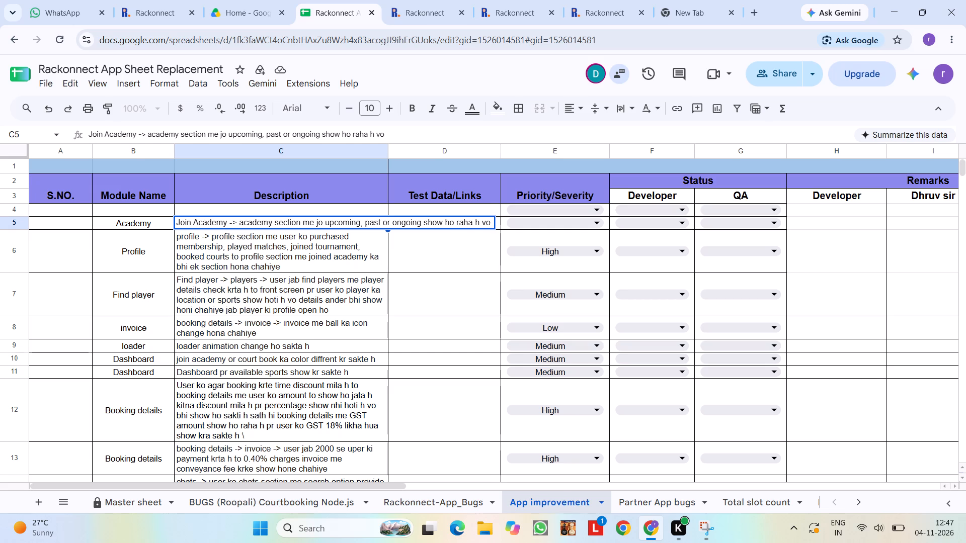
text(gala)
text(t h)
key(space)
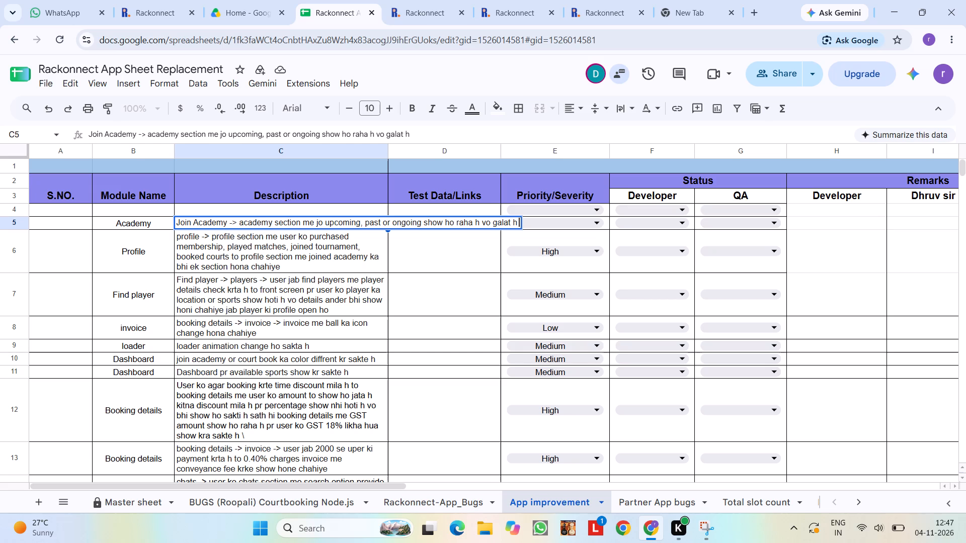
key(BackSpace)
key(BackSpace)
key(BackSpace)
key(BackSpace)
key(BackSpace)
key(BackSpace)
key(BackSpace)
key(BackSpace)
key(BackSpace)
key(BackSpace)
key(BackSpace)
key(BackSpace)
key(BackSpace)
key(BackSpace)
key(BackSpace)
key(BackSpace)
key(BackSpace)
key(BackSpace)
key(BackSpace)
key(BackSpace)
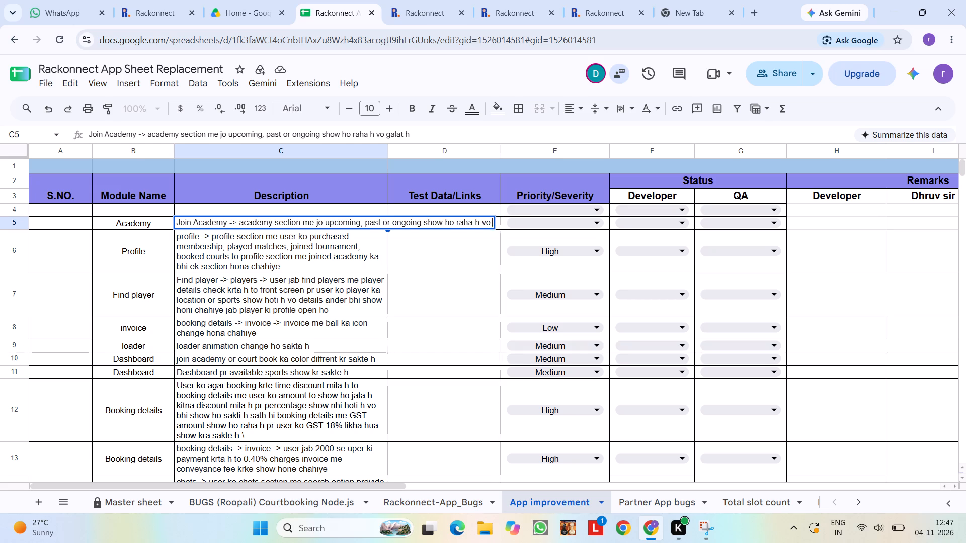
Complete the Academy description in C5 with "ho raha h usse vaha se remove kr ke my profile me show kr sakte h".
text(o raha h)
key(space)
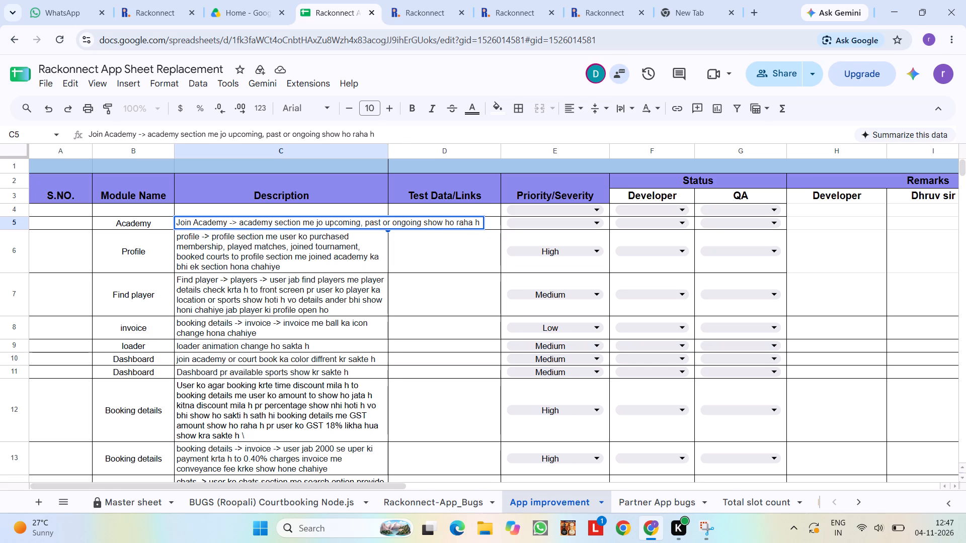
text(usse vaha se e)
key(BackSpace)
text(remove kr)
key(space)
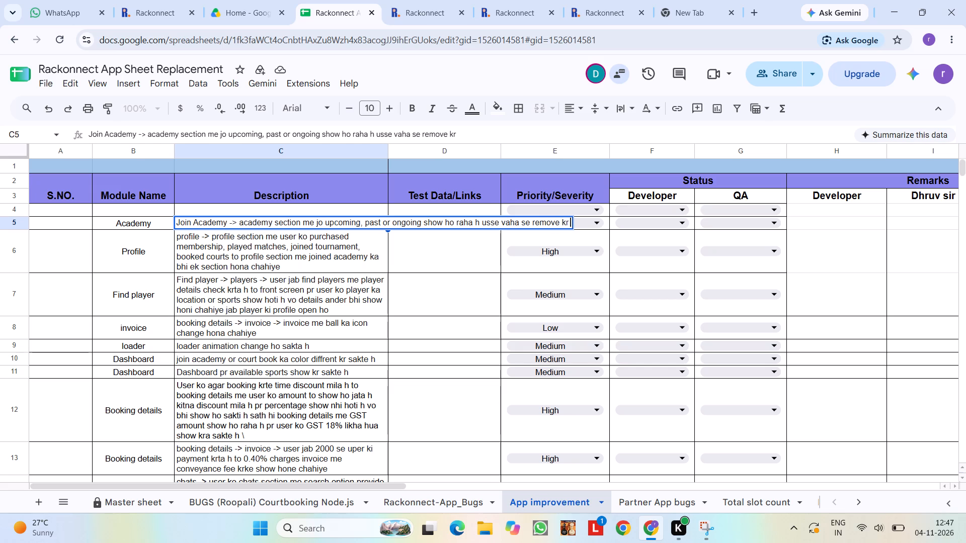
text(e)
key(space)
key(BackSpace)
key(BackSpace)
text(ke)
key(space)
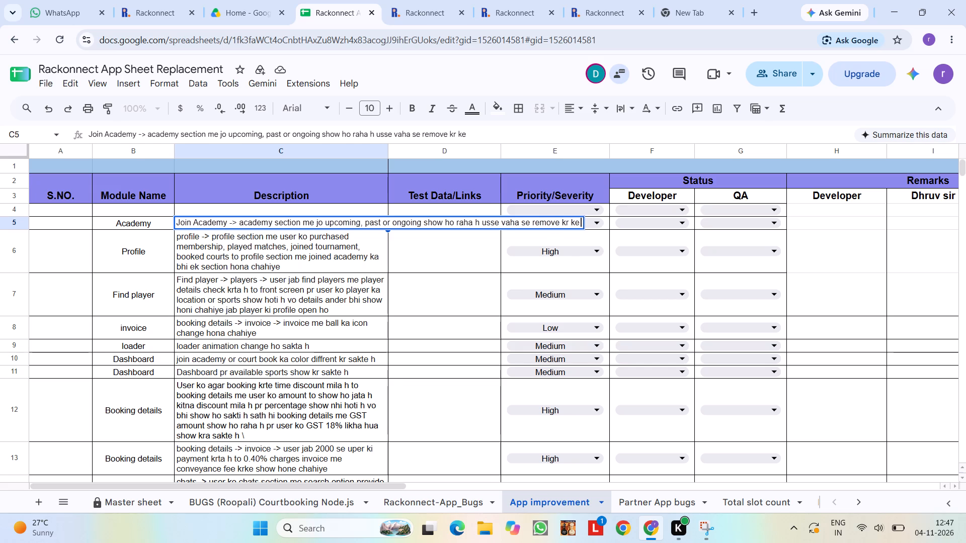
text(my profile m e)
key(BackSpace)
key(BackSpace)
text(e show kr sakte h)
key(space)
key(space)
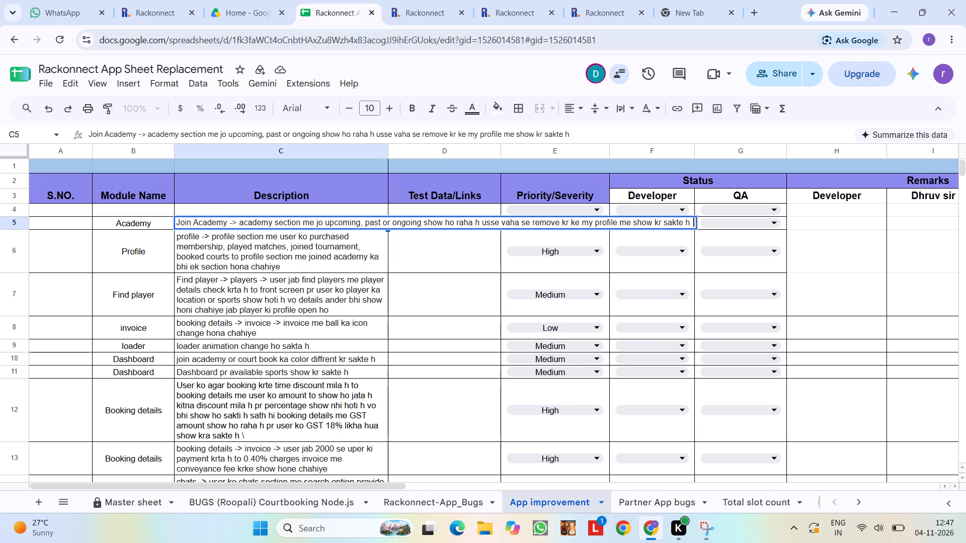
key(Return)
Set the Priority/Severity of the Academy entry in row 5 to High.
click(554, 230)
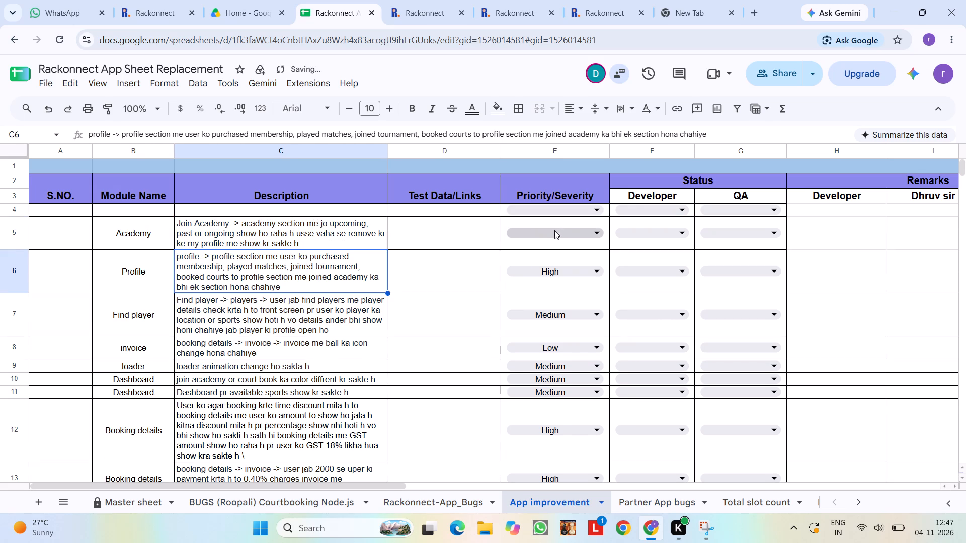
click(545, 281)
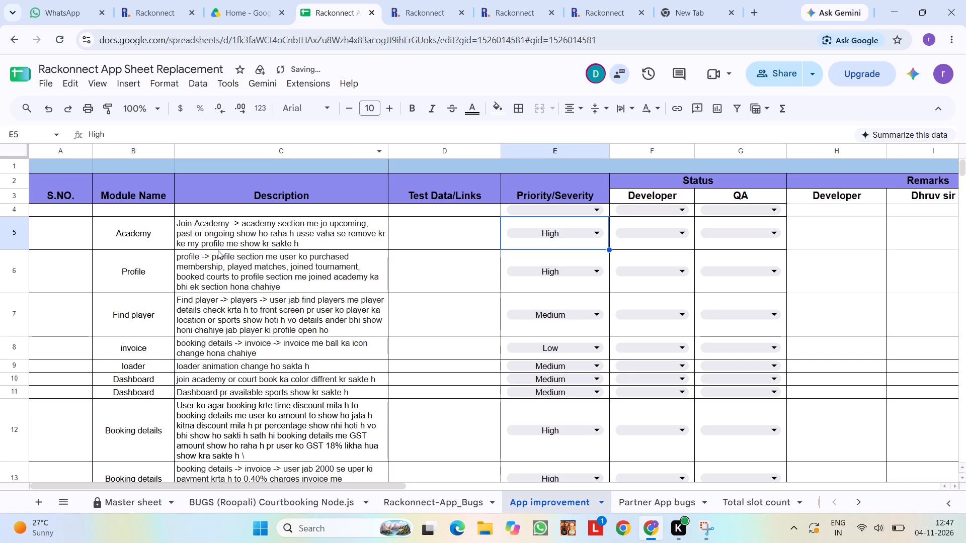
Open the Rackonnect-App_Bugs sheet and go to the newest bug entries at its top.
click(291, 503)
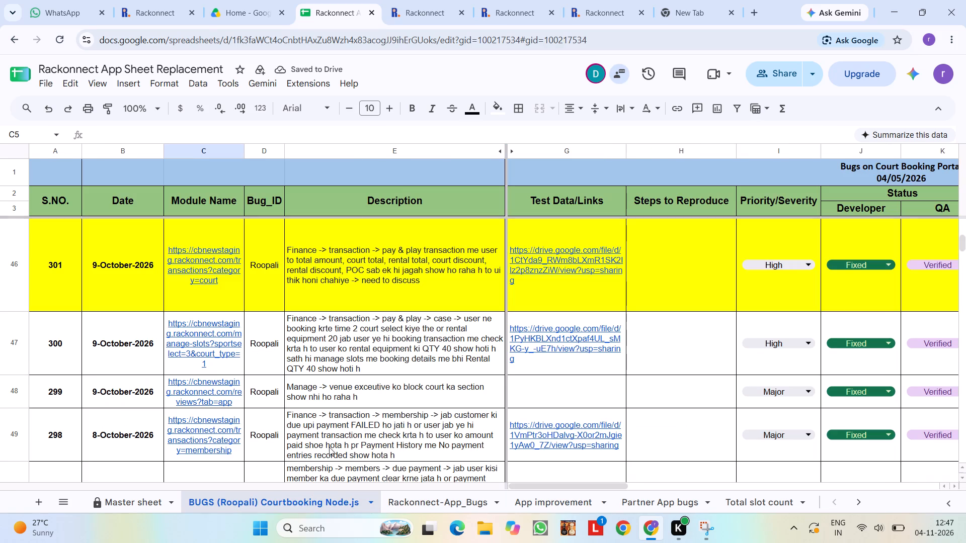
click(411, 498)
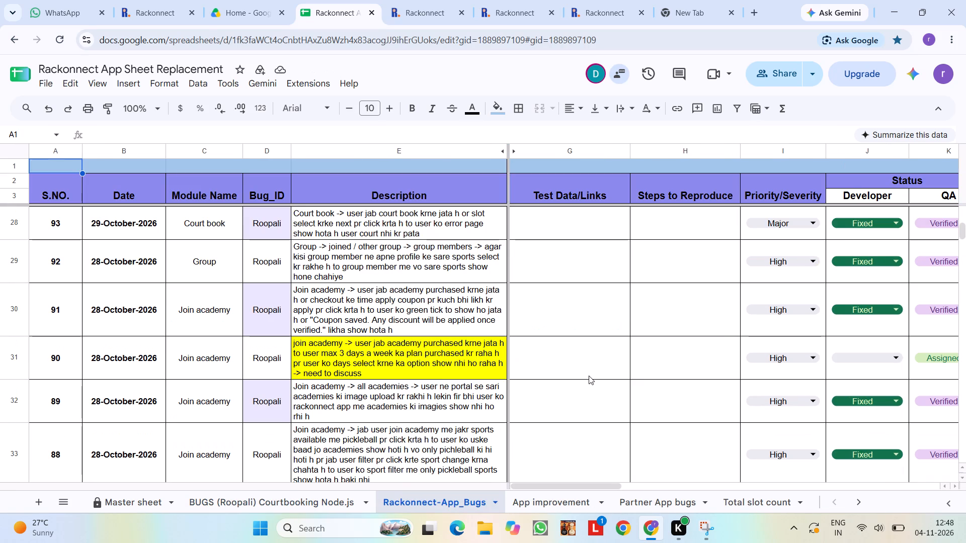
scroll(589, 376, up, 9)
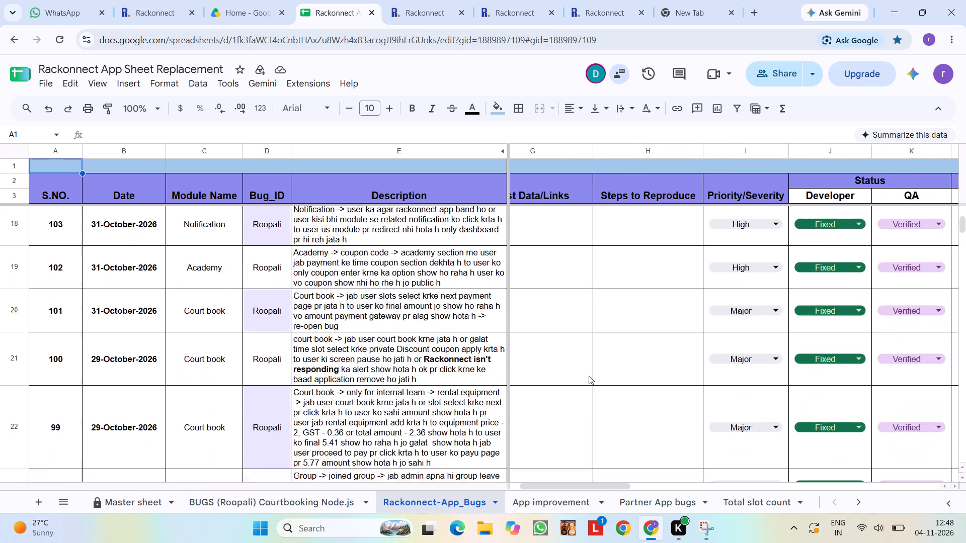
scroll(589, 376, up, 9)
scroll(589, 376, right, 2)
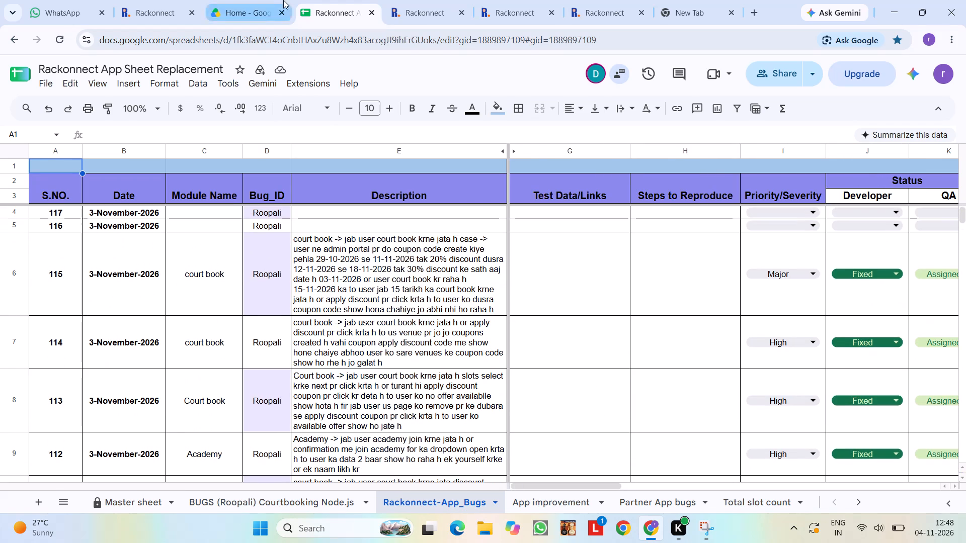
Switch from the bug spreadsheet to the Google Drive home page.
click(253, 0)
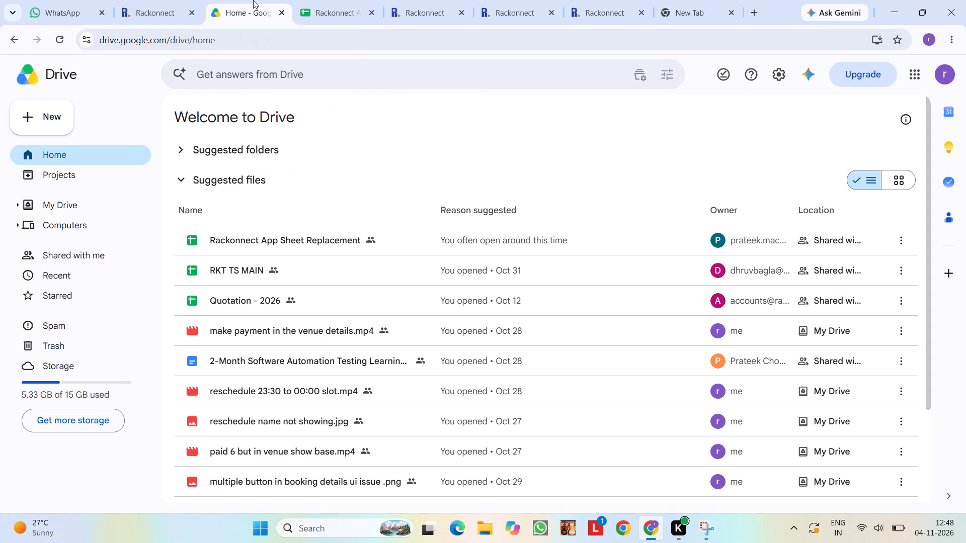
click(325, 0)
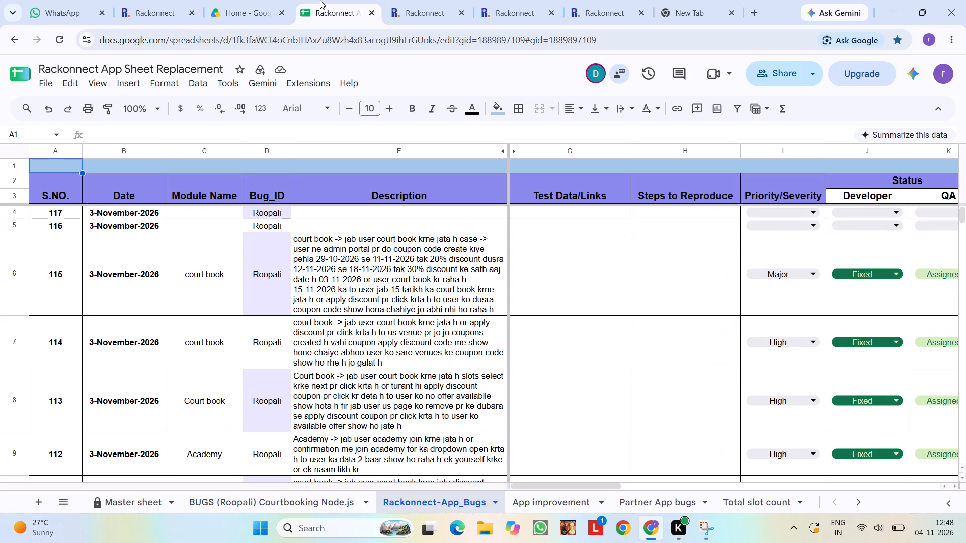
click(229, 0)
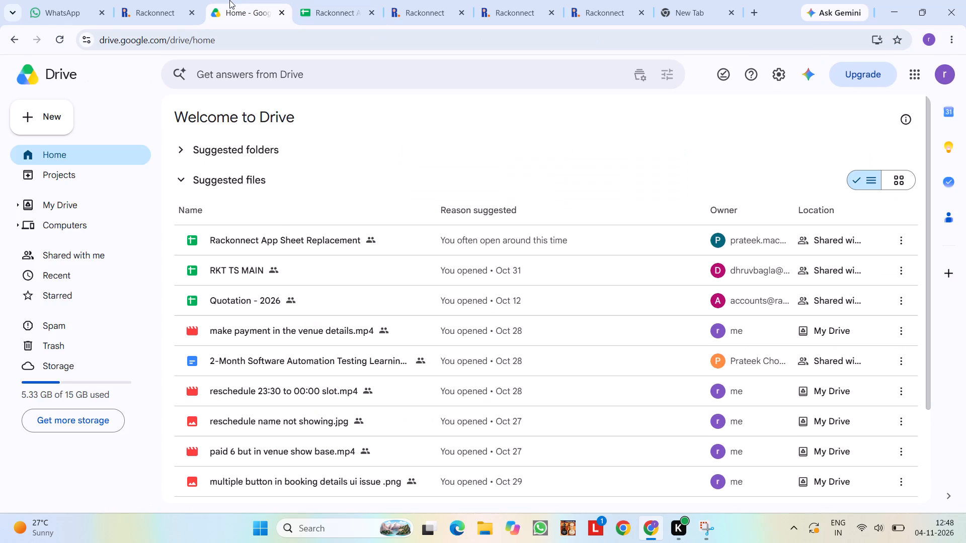
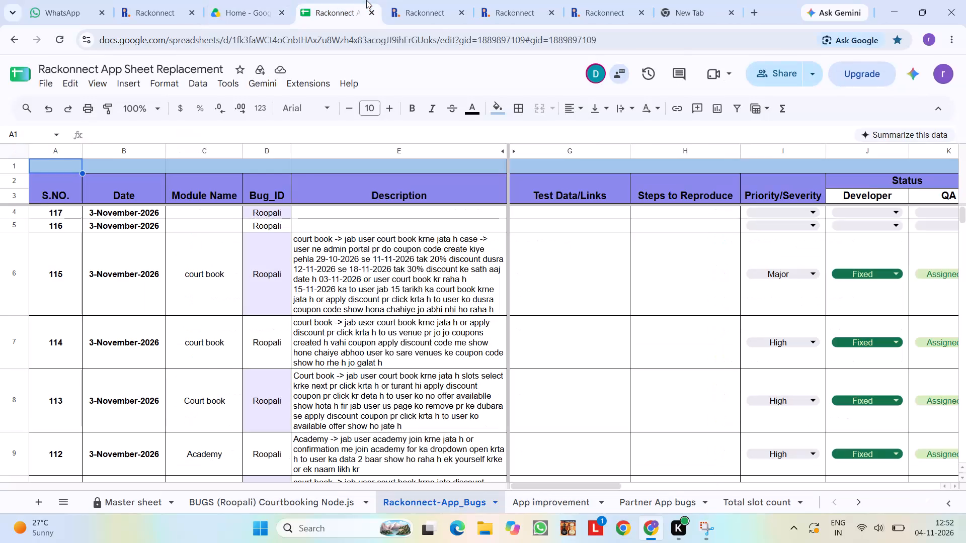
Select the empty Module Name cell of bug 116 on the Rackonnect-App_Bugs sheet.
scroll(398, 286, up, 1)
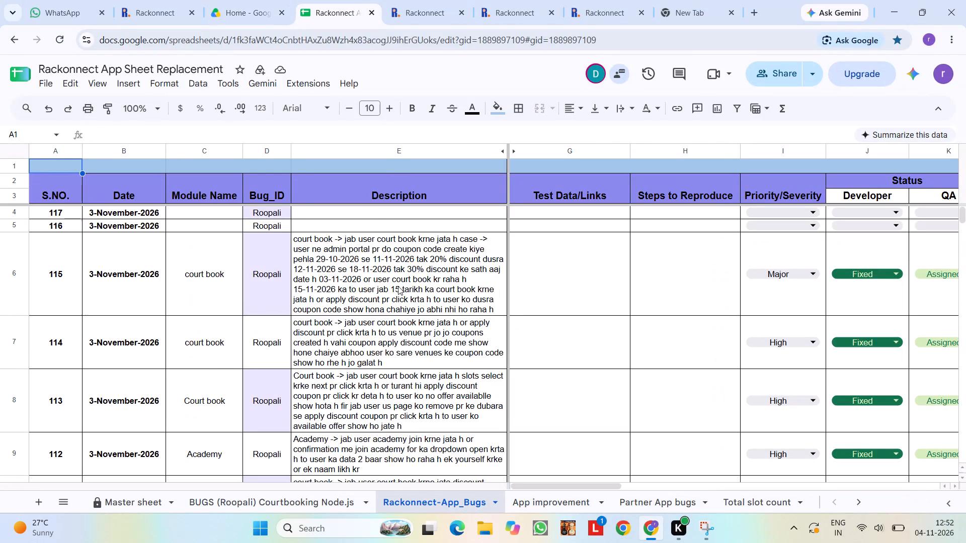
scroll(398, 286, up, 1)
click(225, 225)
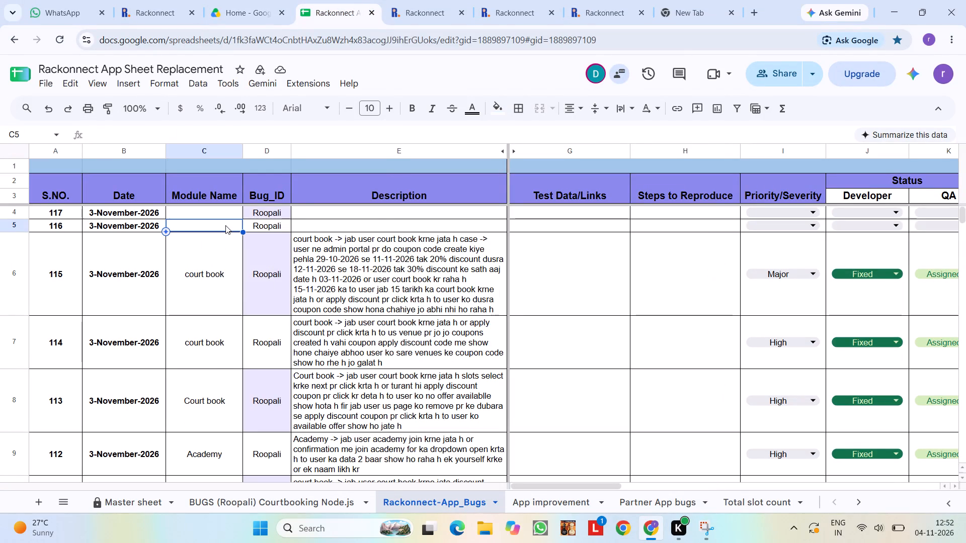
Switch to the Rackonnect Manage Slots page and check the reschedule options of today's 20:00–21:00 booking on court C1.
click(422, 0)
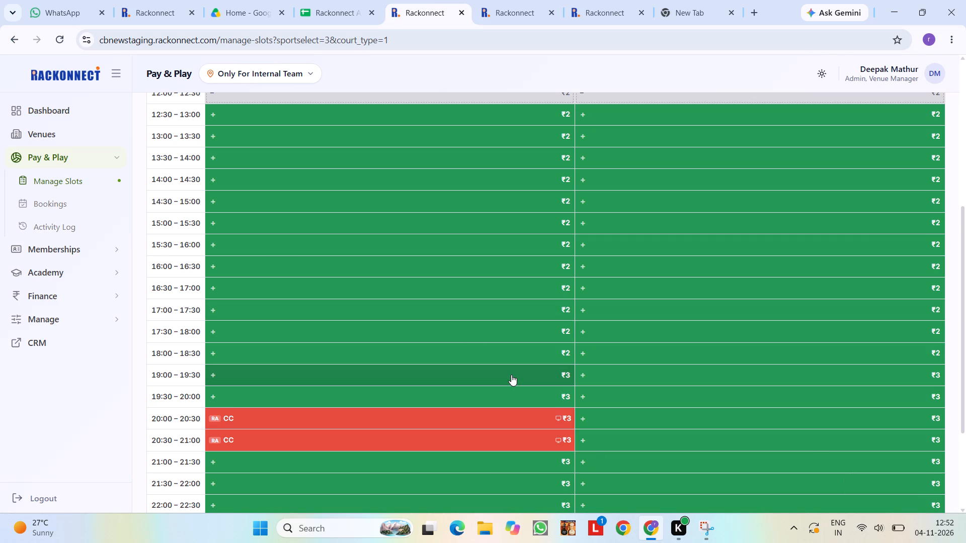
click(503, 415)
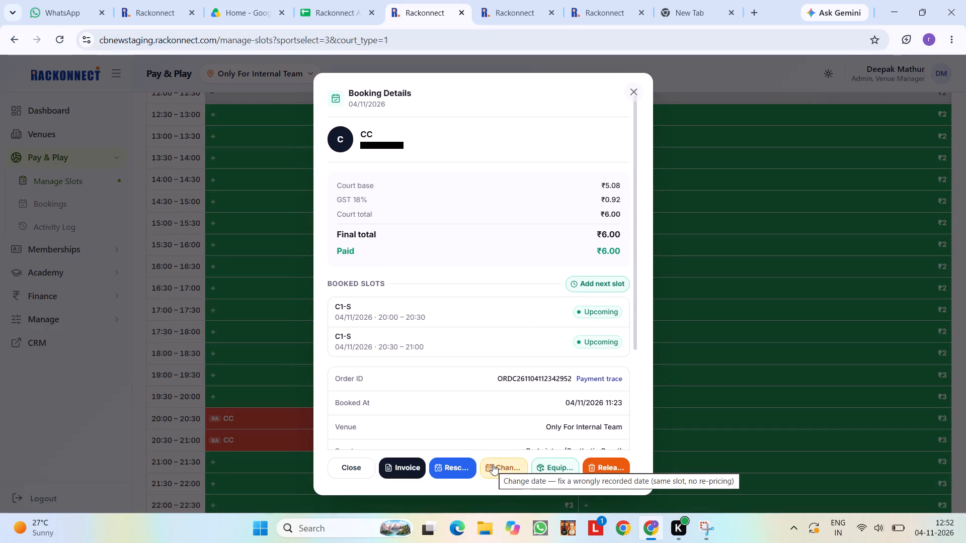
click(457, 465)
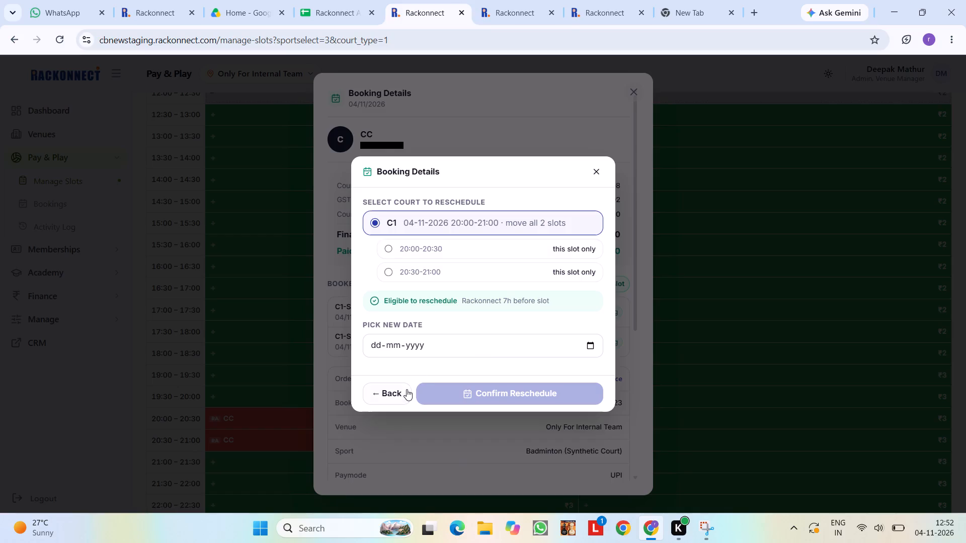
click(407, 390)
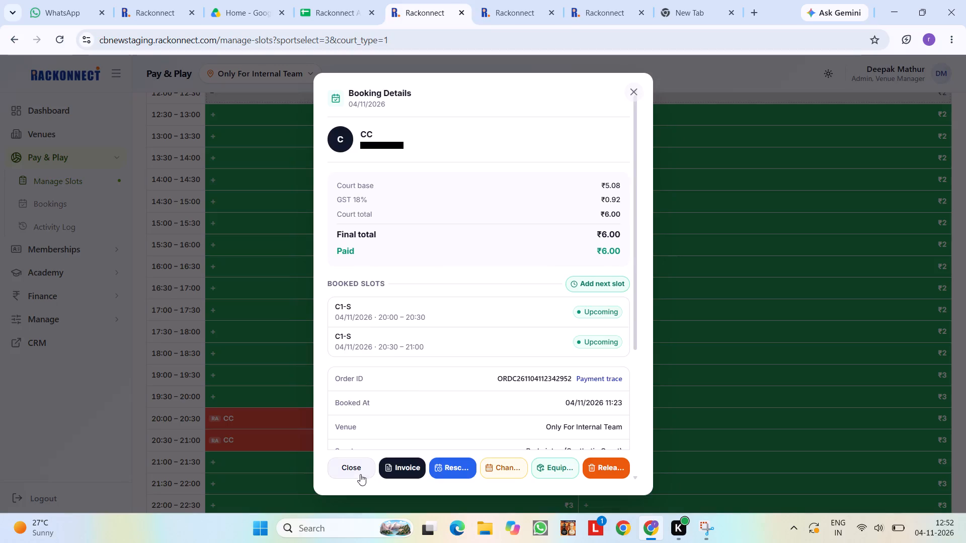
View the invoice of the 20:00–21:00 booking and return to the slot schedule.
click(406, 460)
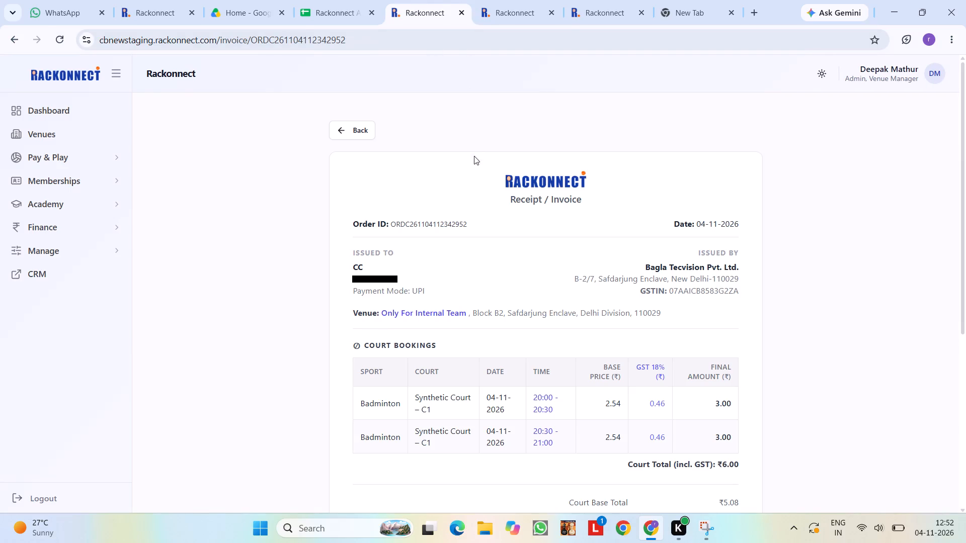
scroll(472, 184, right, 4)
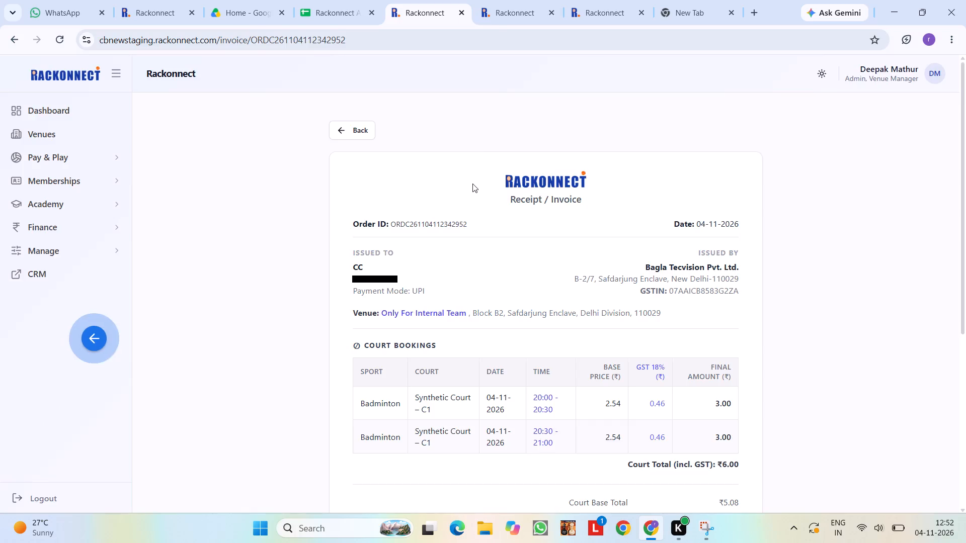
Reopen the 20:00–21:00 booking on court C1, read through its full booking details and close them.
scroll(448, 306, down, 3)
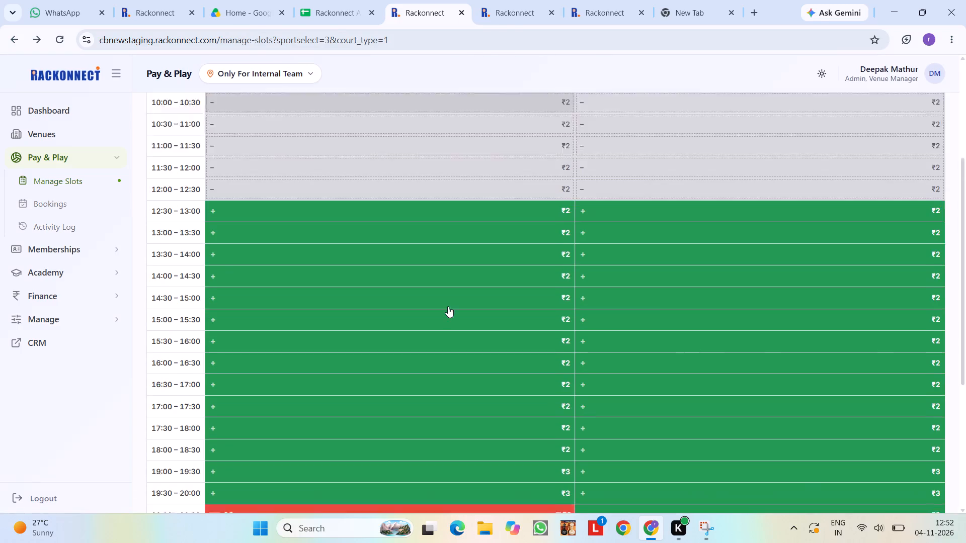
click(444, 380)
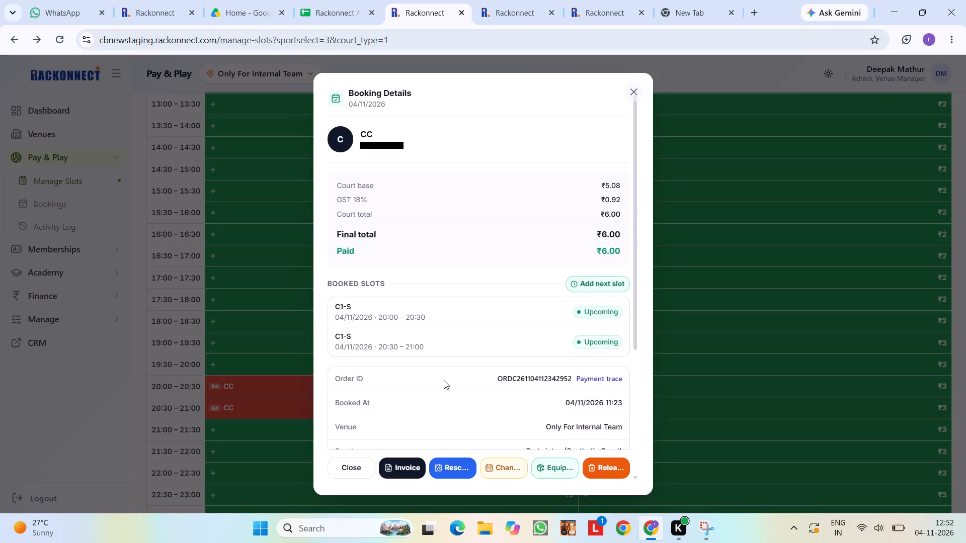
scroll(464, 371, down, 2)
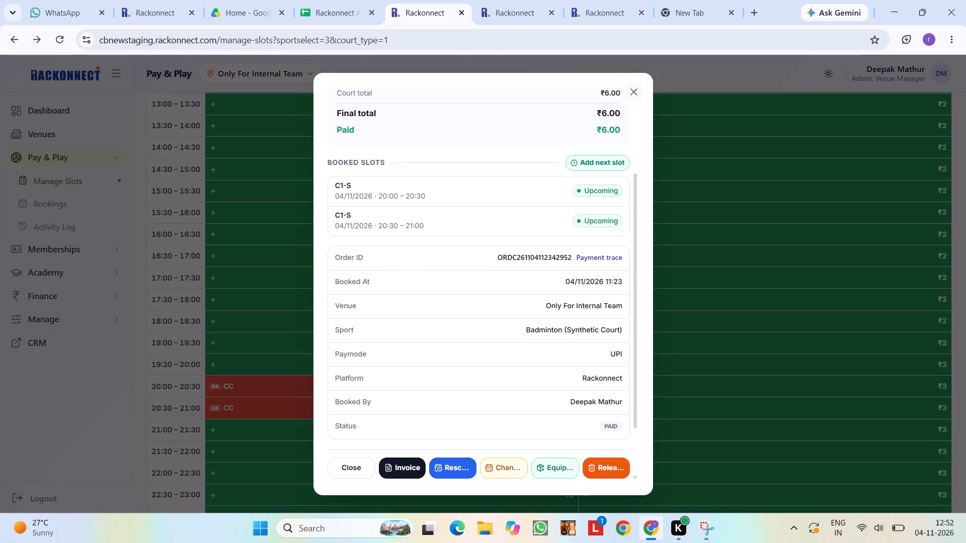
scroll(590, 374, down, 5)
scroll(590, 374, up, 3)
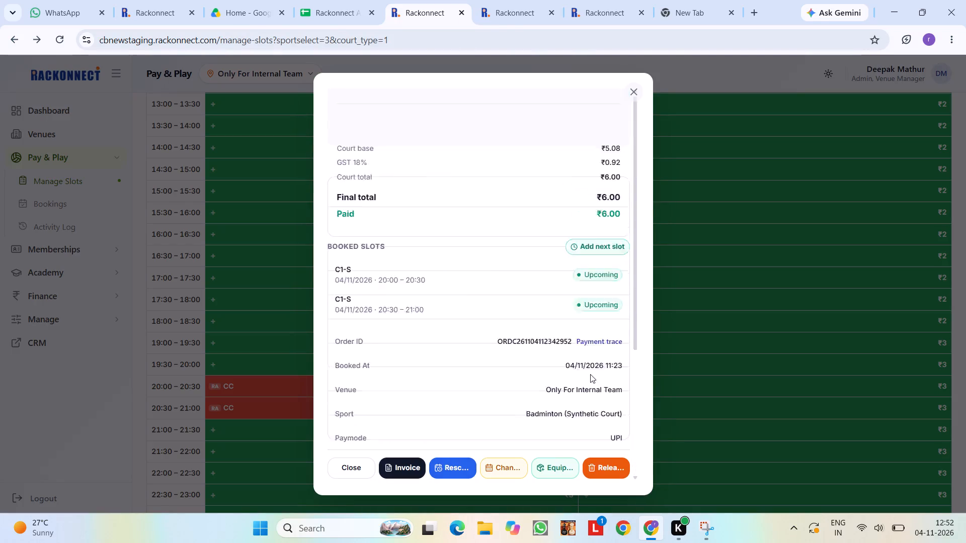
scroll(590, 374, up, 4)
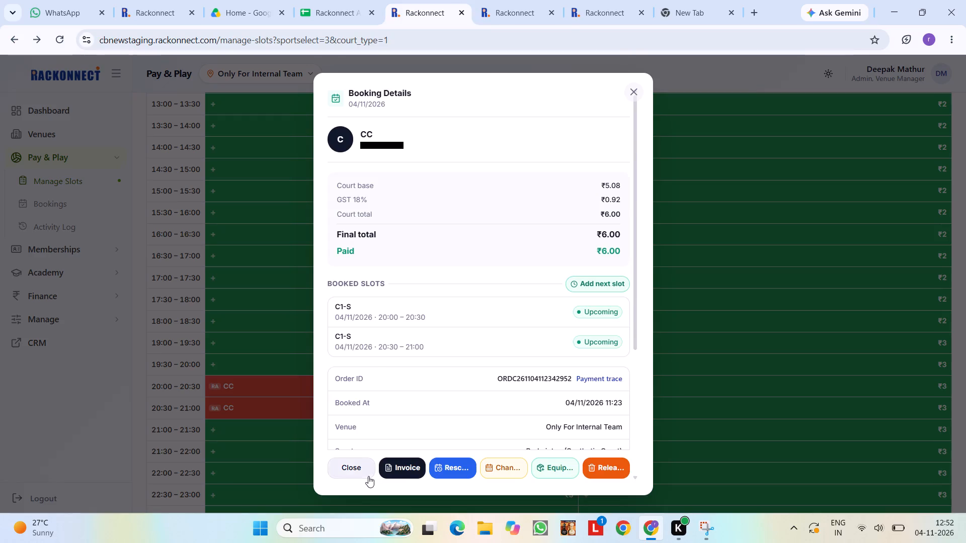
click(368, 476)
Look through the Badminton court schedules of 3, 2 and 1 November 2026 for past bookings.
scroll(400, 396, up, 4)
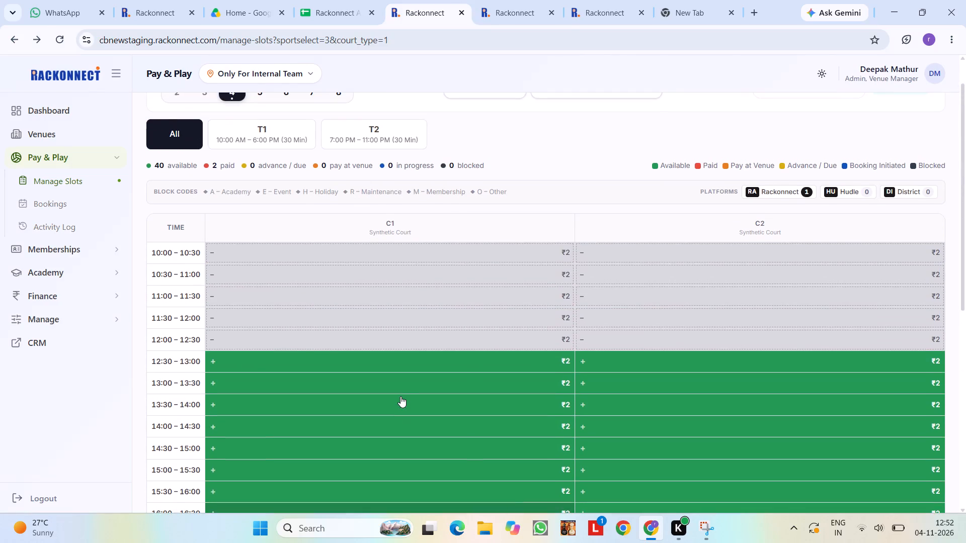
scroll(254, 198, up, 3)
click(204, 129)
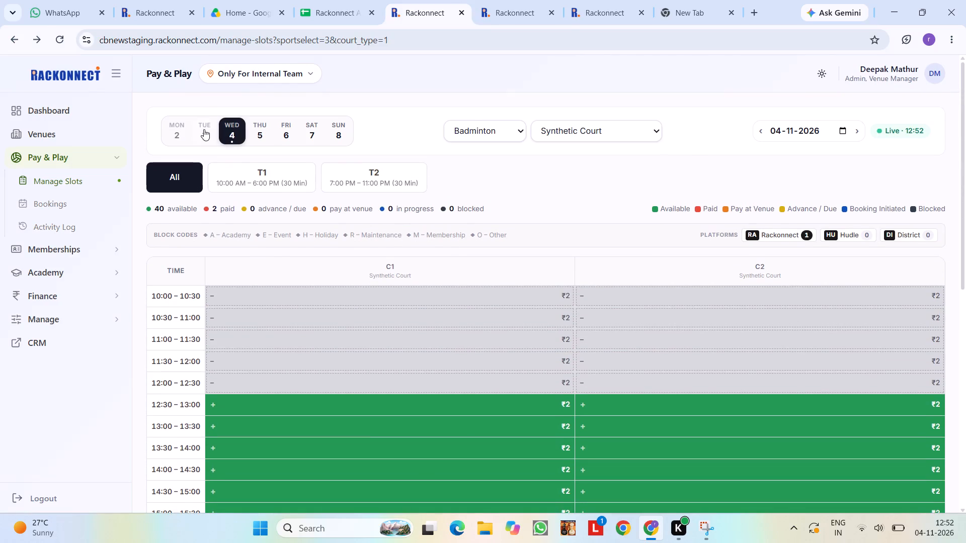
scroll(347, 254, down, 5)
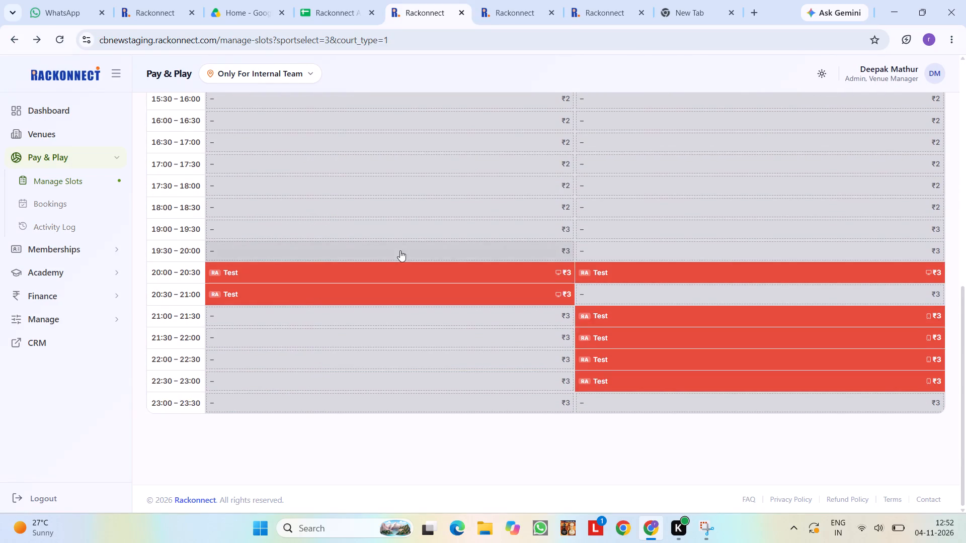
scroll(472, 244, up, 9)
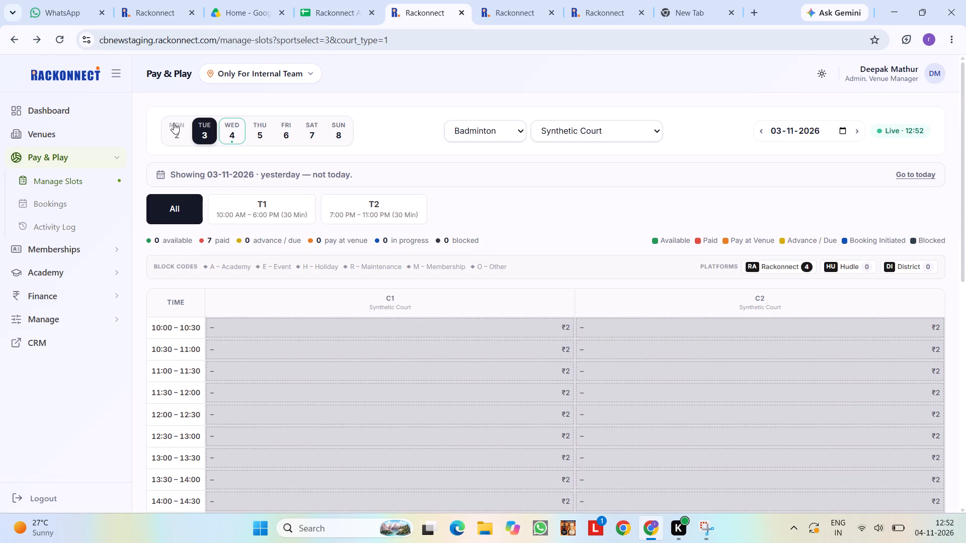
click(185, 129)
scroll(426, 341, down, 1)
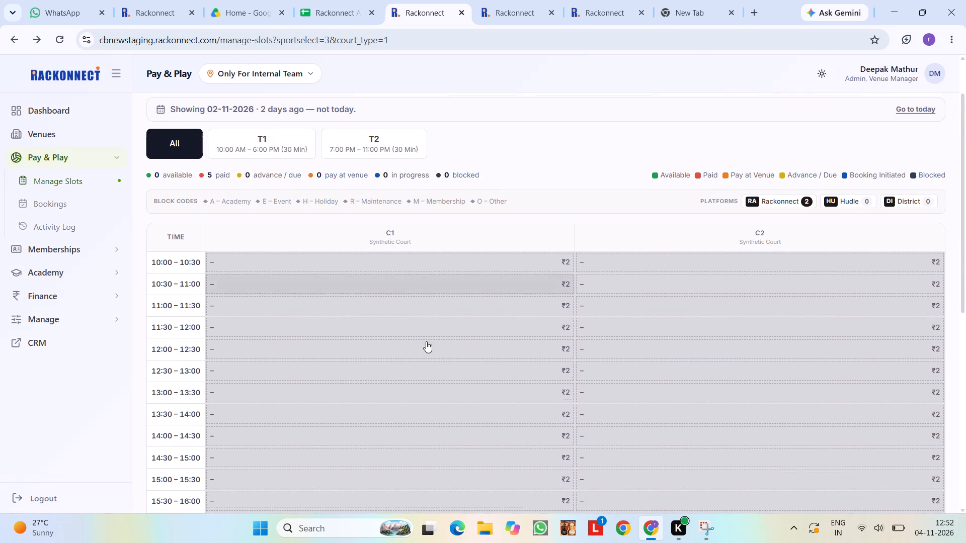
scroll(426, 341, down, 4)
scroll(426, 341, up, 8)
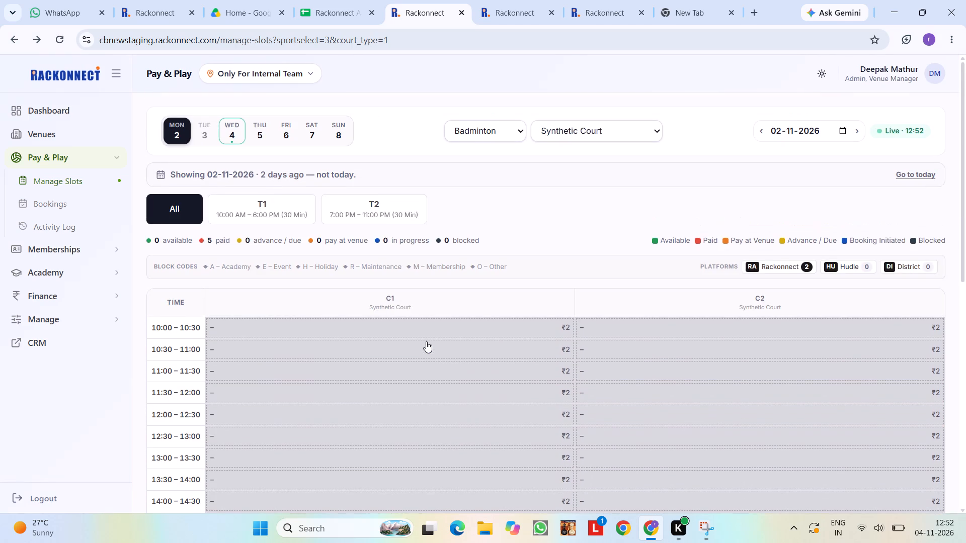
scroll(210, 139, right, 3)
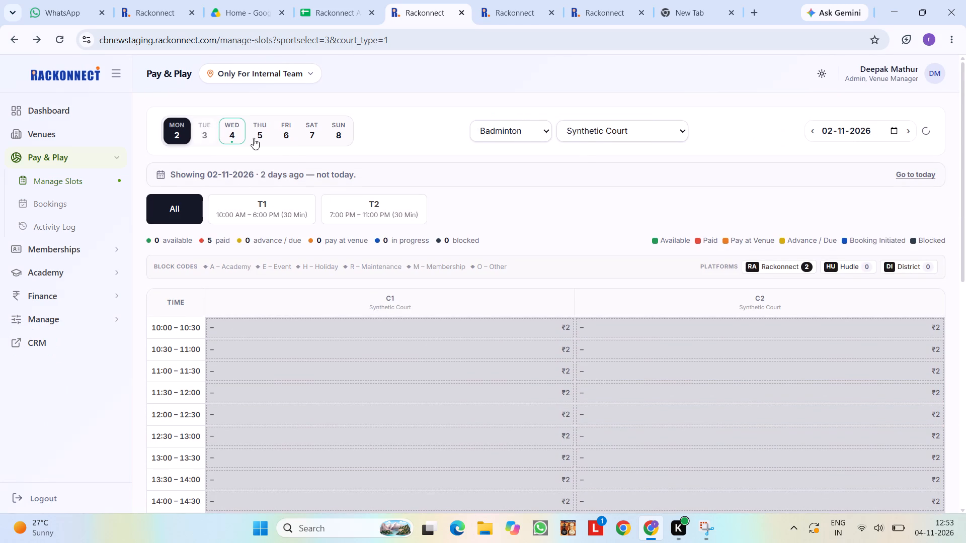
click(760, 128)
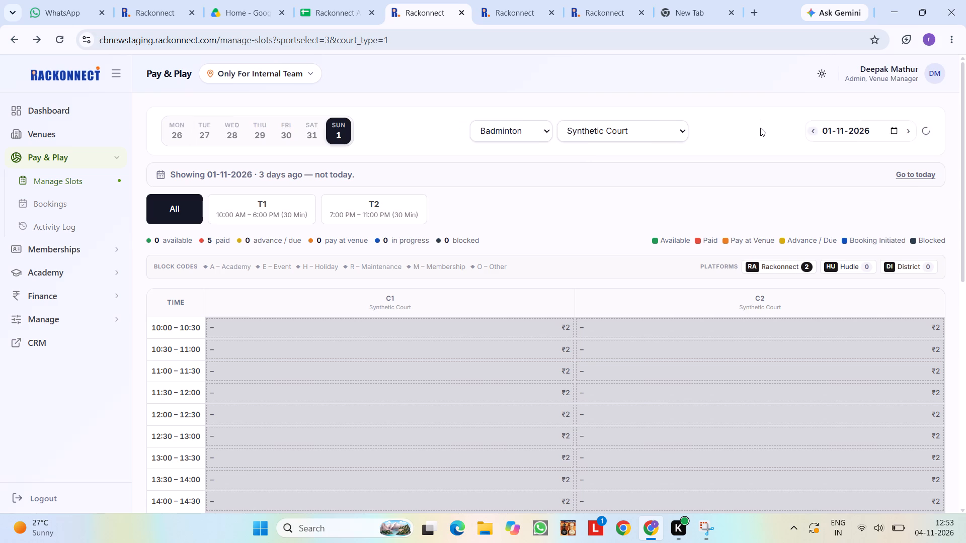
scroll(578, 239, down, 6)
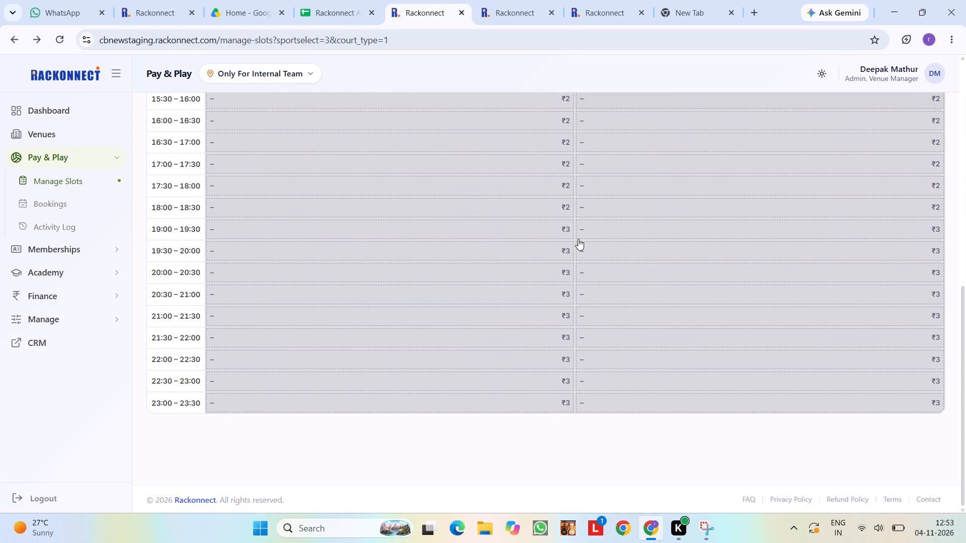
scroll(578, 239, down, 1)
scroll(578, 239, up, 9)
Show the 31 October schedule and open the details of the 17:30–18:30 booking on court C1.
drag(309, 117, 310, 132)
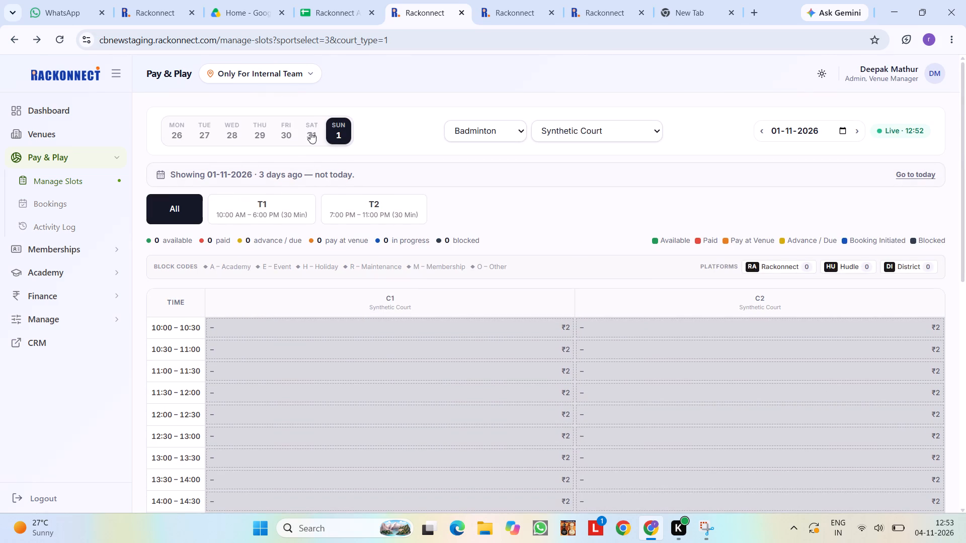
drag(310, 132, 311, 138)
click(311, 138)
scroll(429, 364, down, 1)
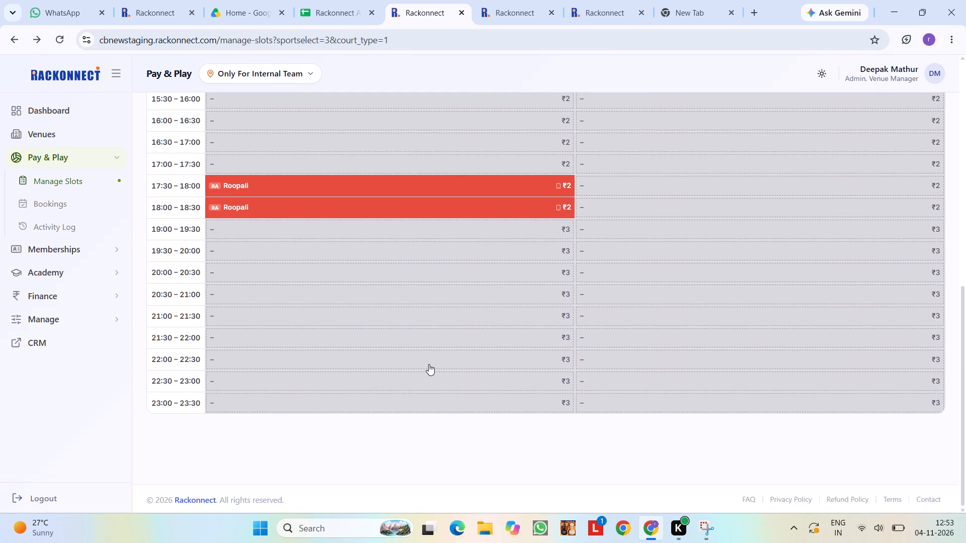
scroll(429, 364, down, 1)
click(429, 343)
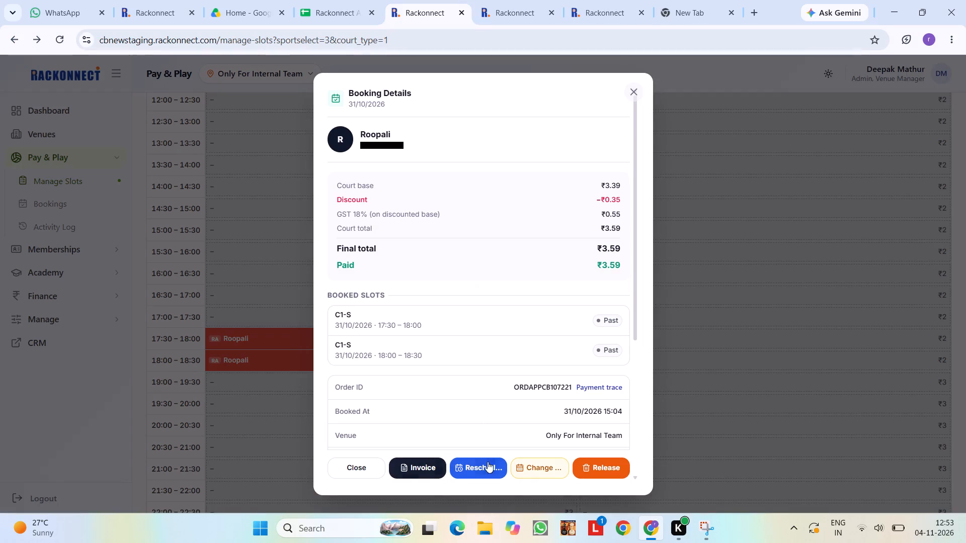
Start rescheduling both slots of this past booking to 04-11-2026, beginning with the 19:30–20:00 time slot.
click(489, 462)
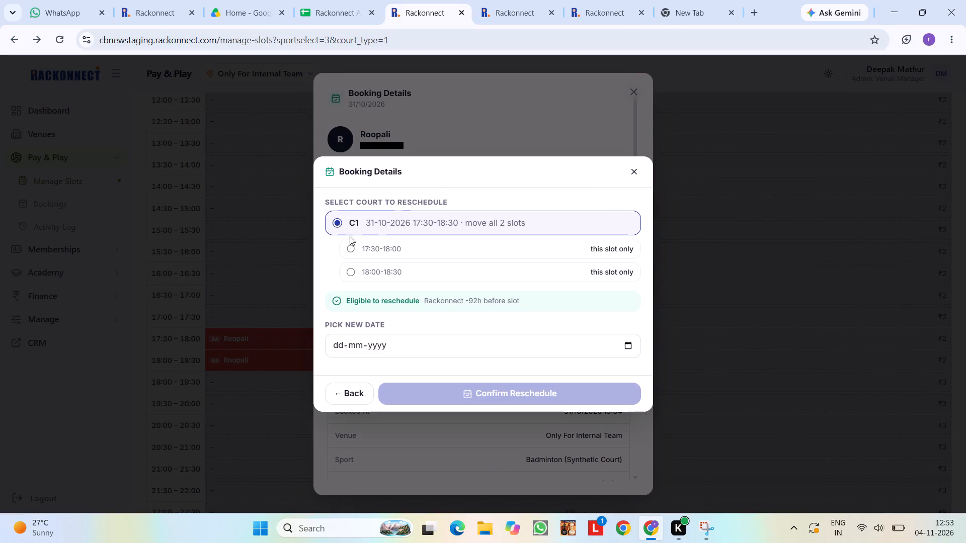
click(628, 347)
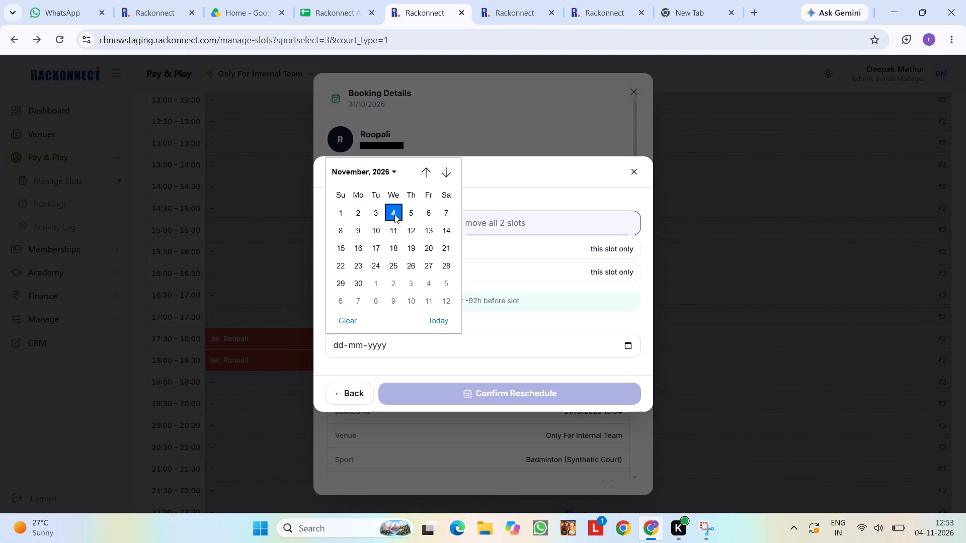
click(393, 214)
scroll(429, 346, down, 2)
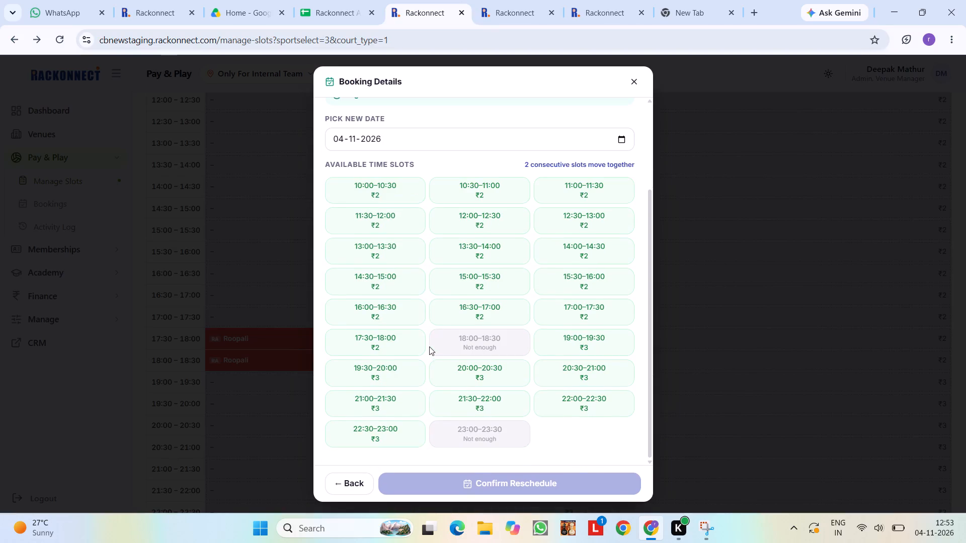
scroll(429, 346, down, 1)
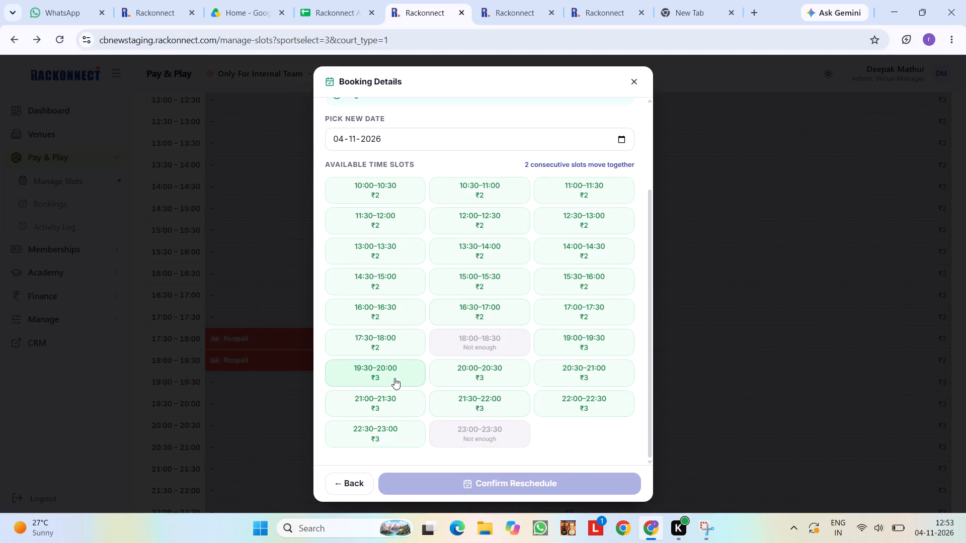
click(394, 378)
Try Add to pending for the ₹2 difference, return to Collect now with UPI, and review the reschedule summary.
scroll(432, 400, down, 4)
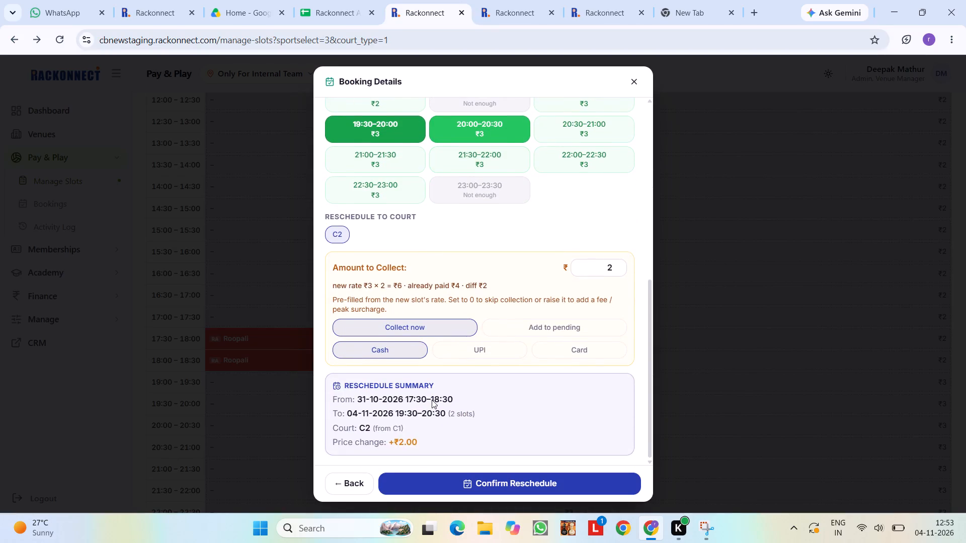
scroll(432, 400, down, 1)
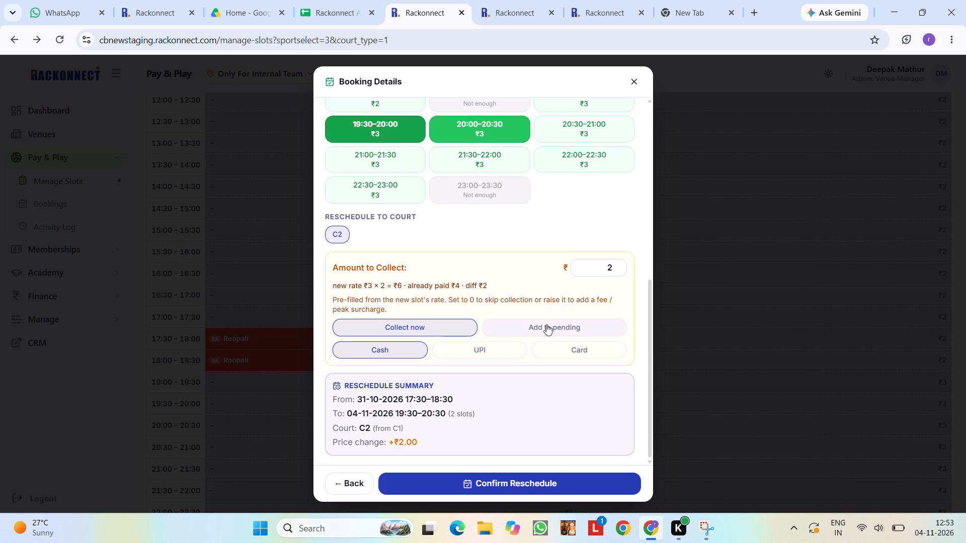
click(546, 324)
click(459, 342)
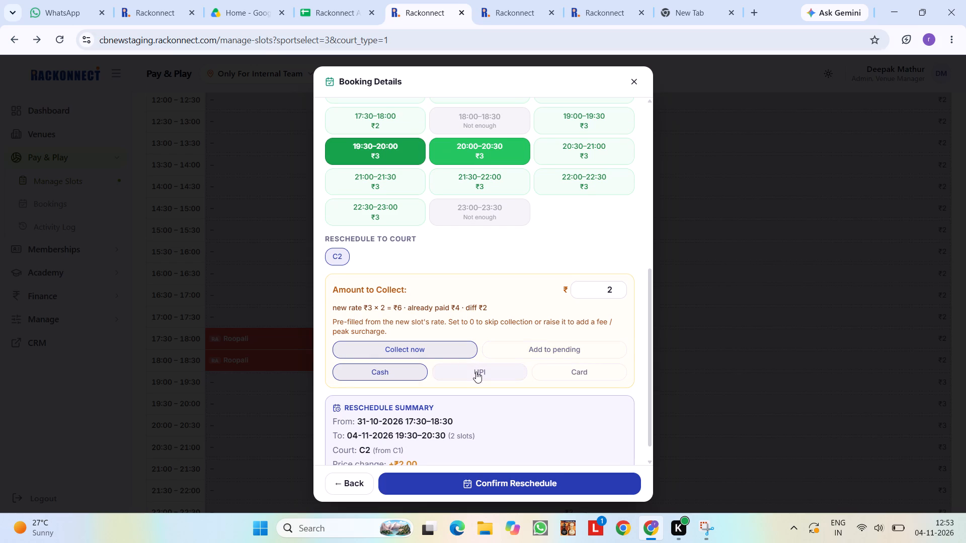
click(476, 372)
scroll(476, 372, down, 2)
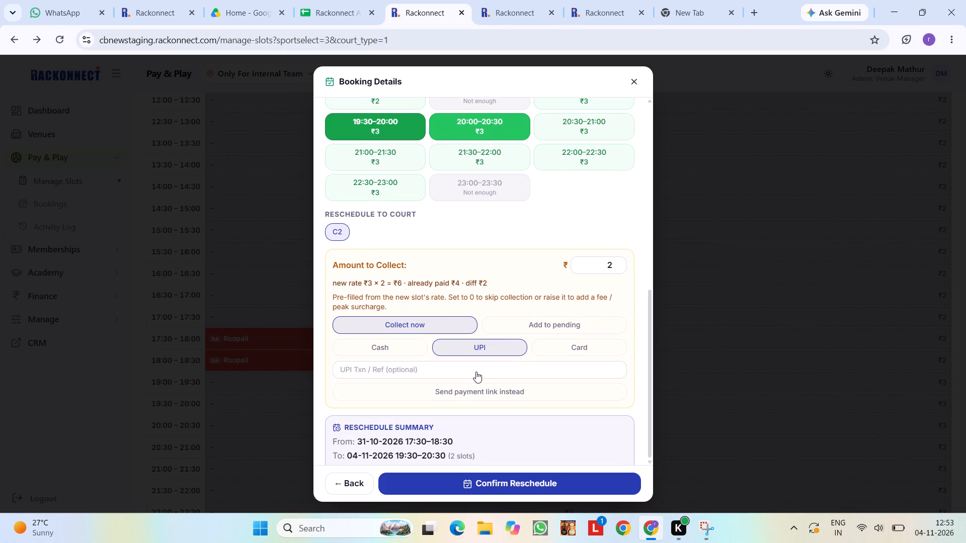
scroll(476, 372, down, 2)
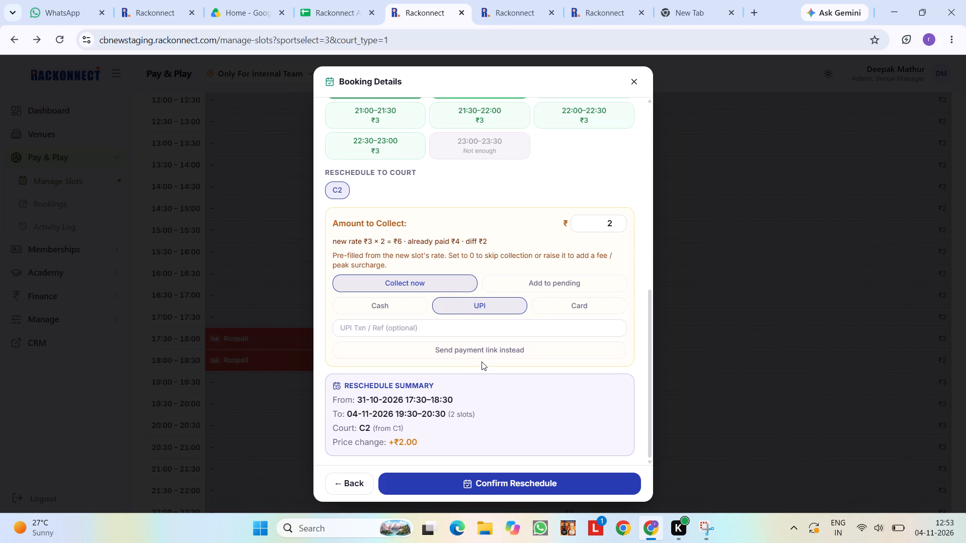
Capture a screenshot of the reschedule form with its amount to collect and reschedule summary, and open it for annotation.
key(shift+super+s)
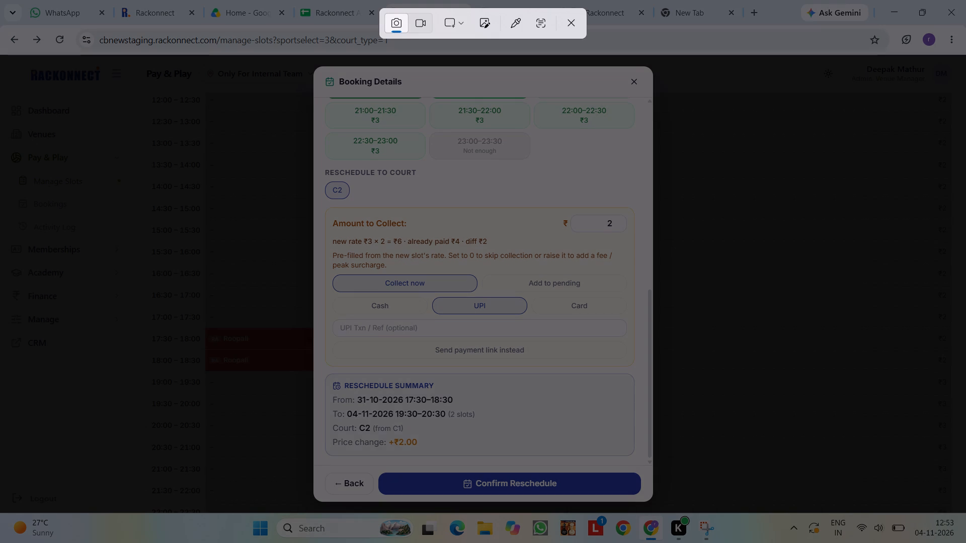
drag(2, 21, 834, 539)
scroll(290, 278, right, 1)
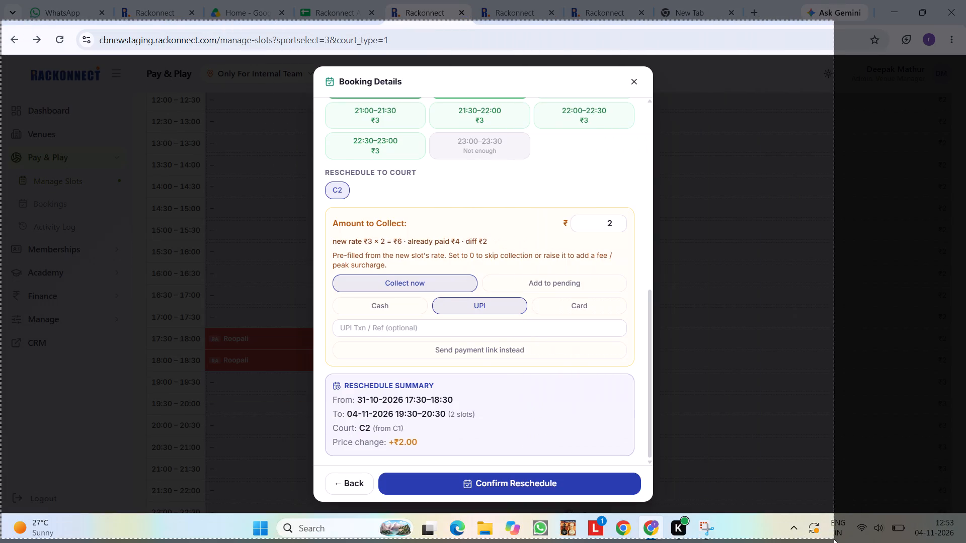
scroll(834, 539, right, 1)
drag(834, 539, 965, 516)
scroll(965, 516, right, 1)
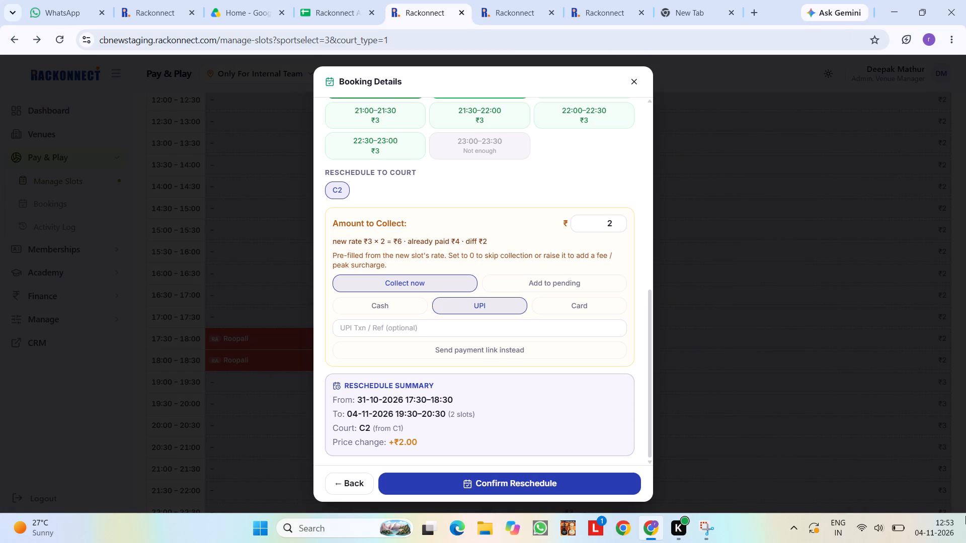
click(874, 353)
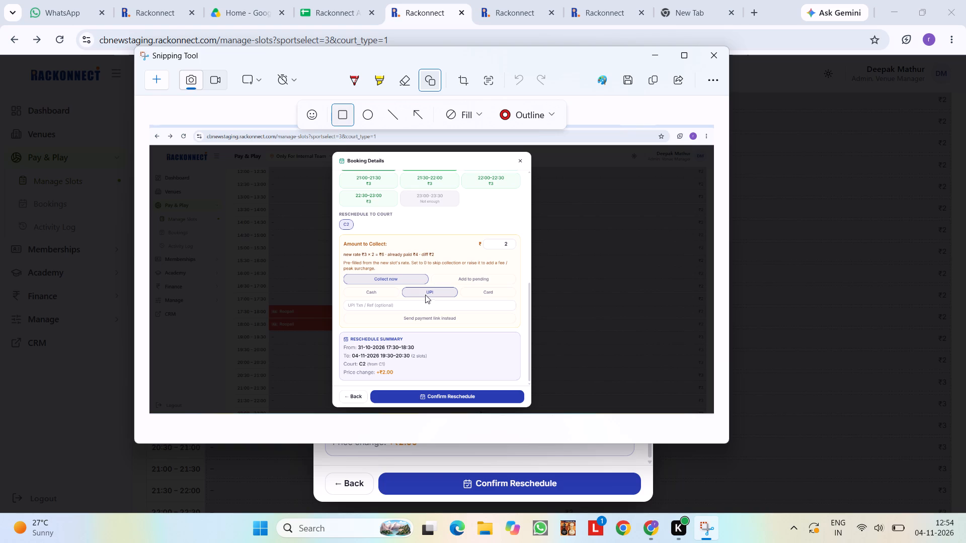
Draw a red arrow in the screenshot pointing at the UPI payment option and put the Snipping Tool aside.
click(419, 115)
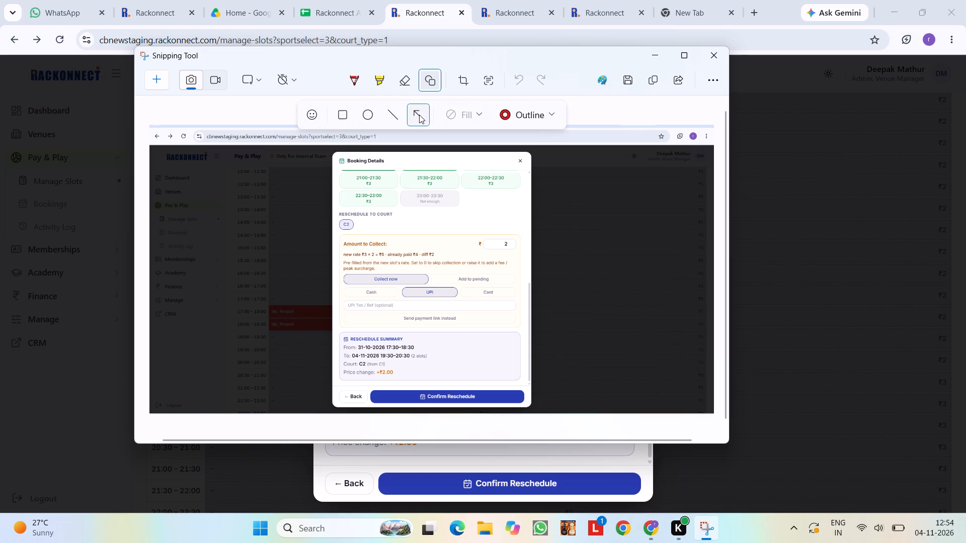
drag(459, 315, 454, 306)
drag(454, 306, 449, 298)
click(518, 299)
click(658, 52)
Copy the manage-slots page URL into the Module Name of entry 342 on the BUGS (Roopali) Courtbooking Node.js sheet.
click(343, 0)
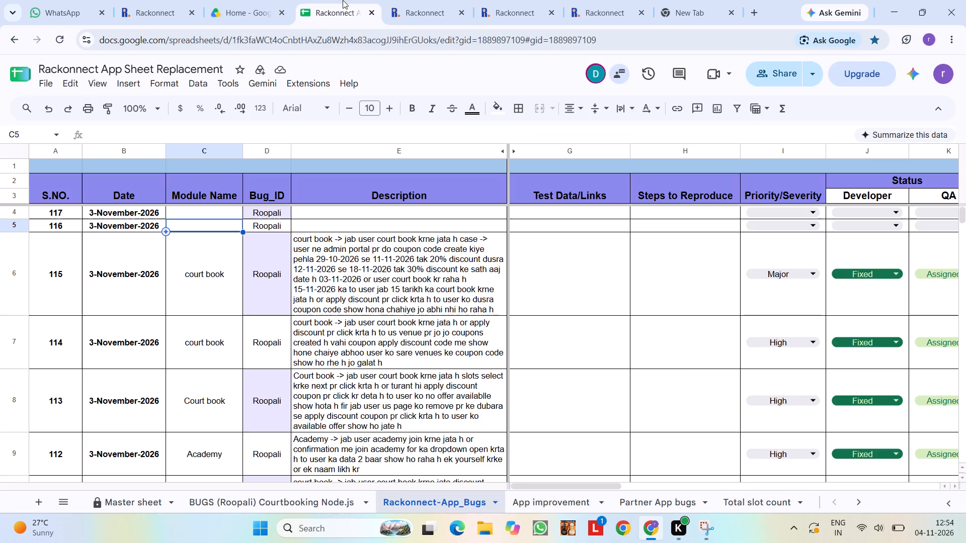
click(302, 514)
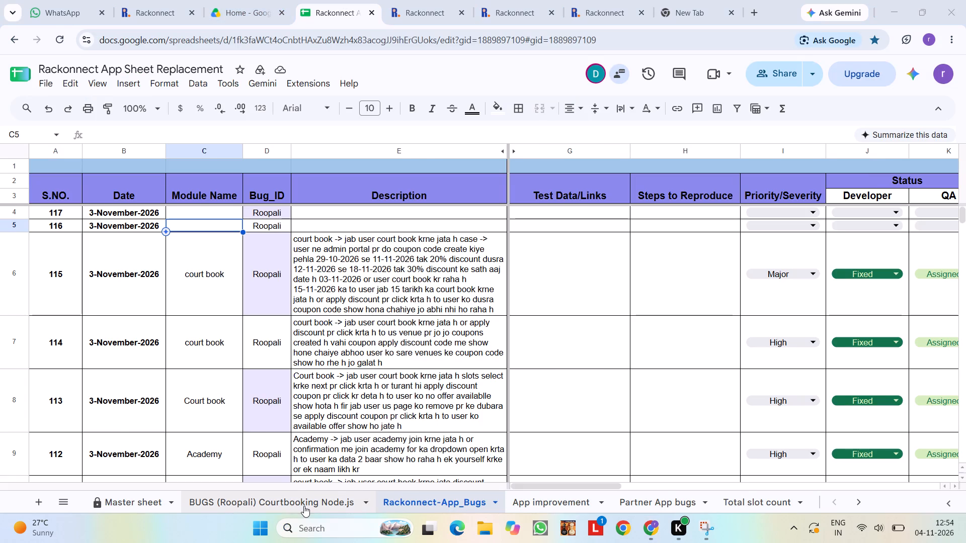
click(304, 506)
scroll(224, 264, up, 19)
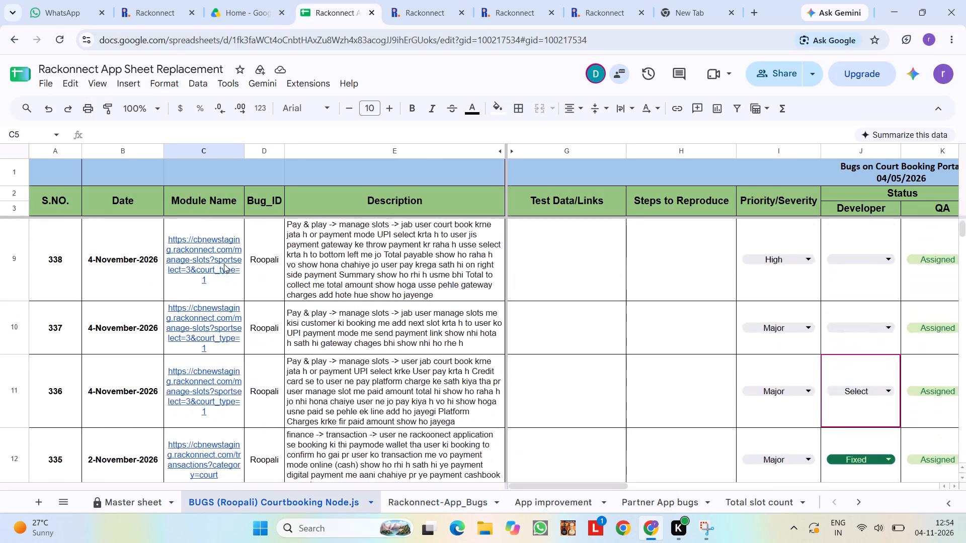
scroll(224, 264, up, 15)
click(213, 237)
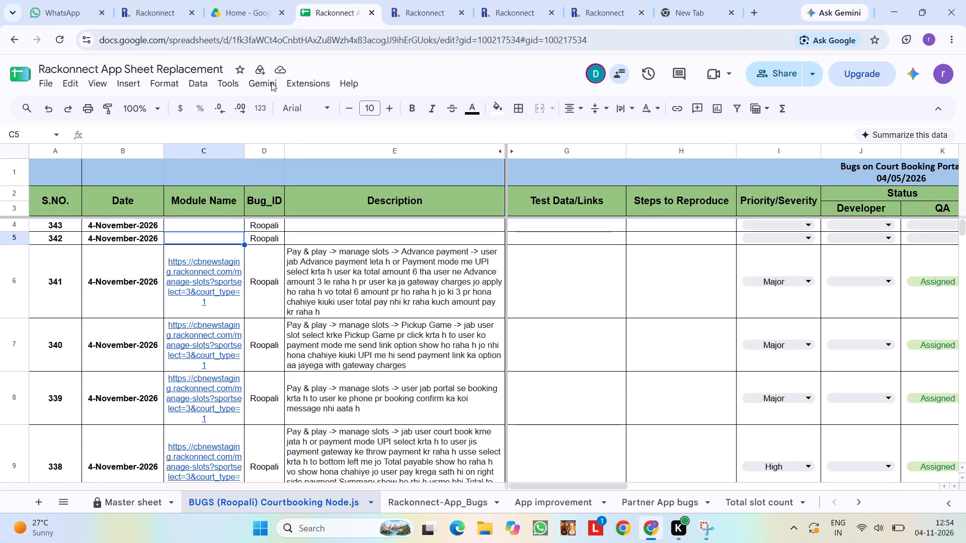
click(422, 2)
triple_click(418, 36)
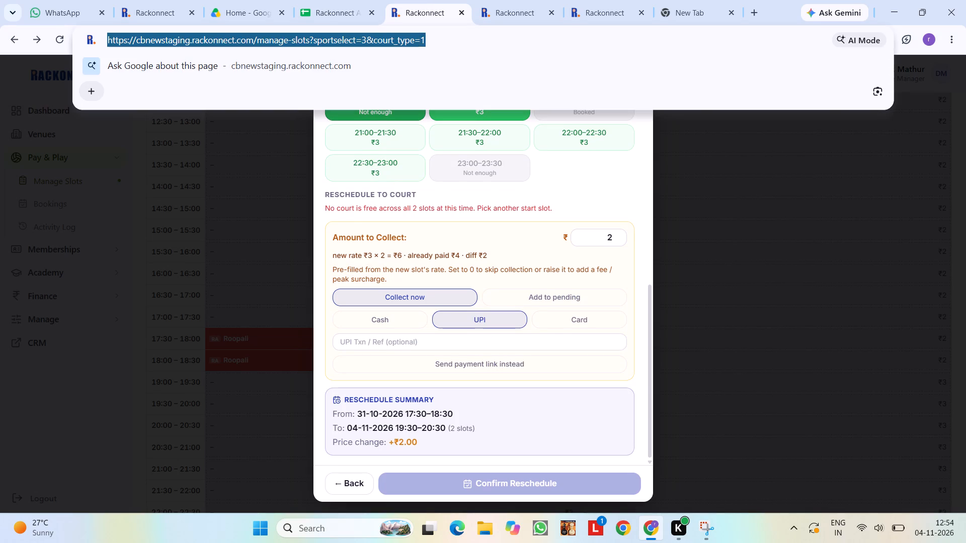
key(ctrl+c)
key(ctrl+c)
key(ctrl+c)
key(ctrl+c)
click(338, 0)
key(ctrl+v)
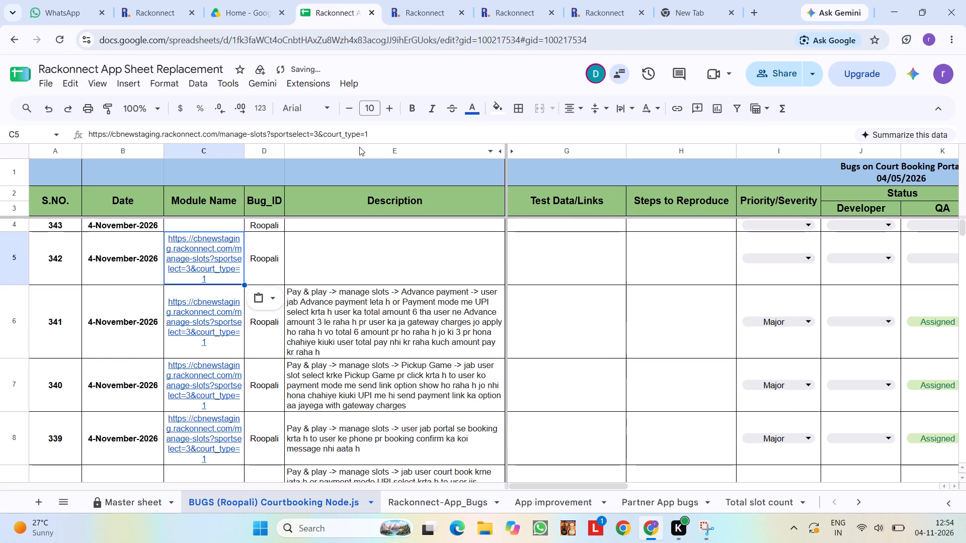
Begin the description of entry 342 with "Pay & play -> manage slots ->".
double_click(345, 249)
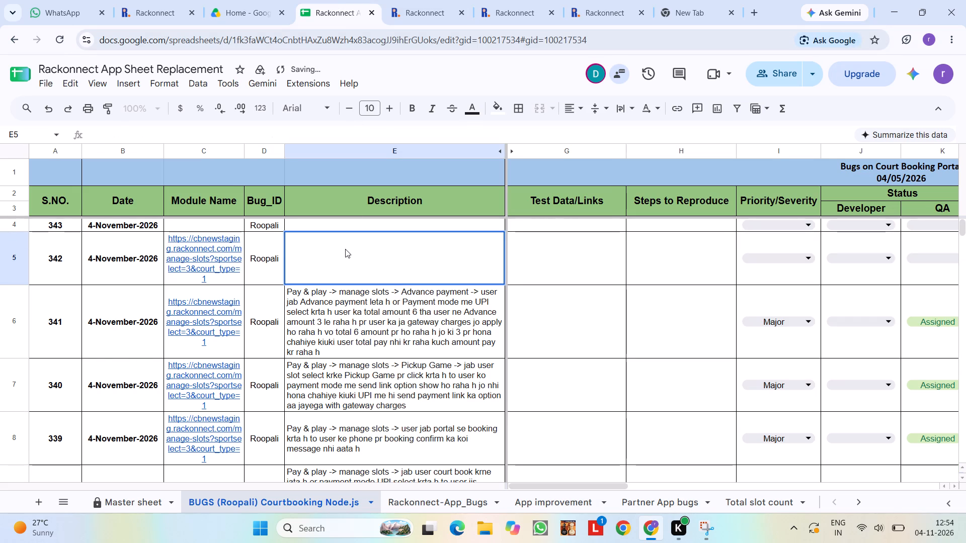
text(Pay)
key(space)
text(& pay)
key(space)
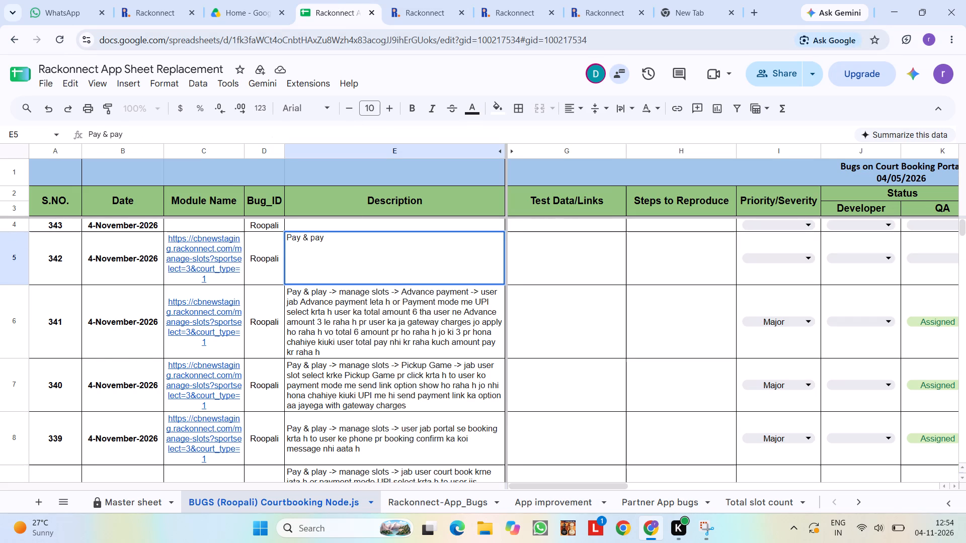
key(BackSpace)
key(BackSpace)
key(BackSpace)
text(lay -> manage slots)
key(space)
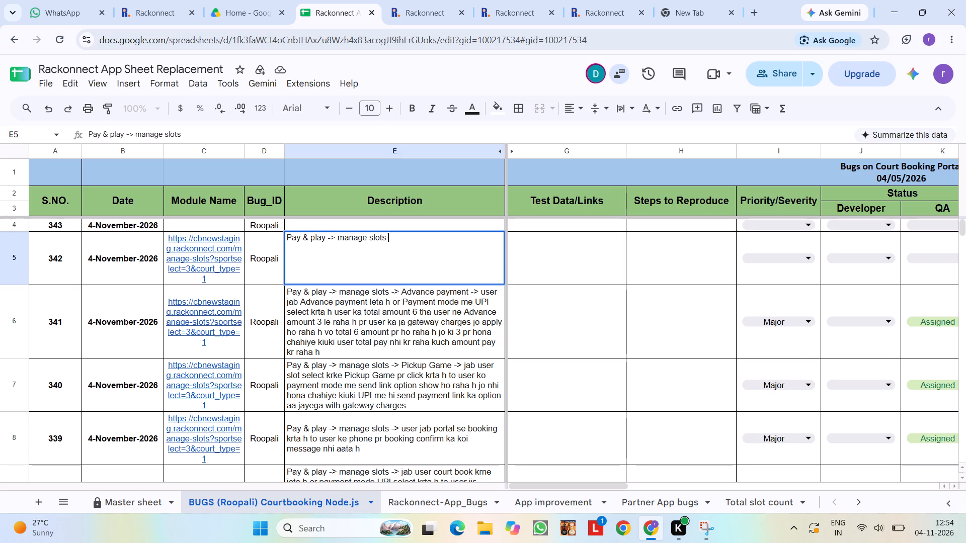
key(minus)
text(>)
key(space)
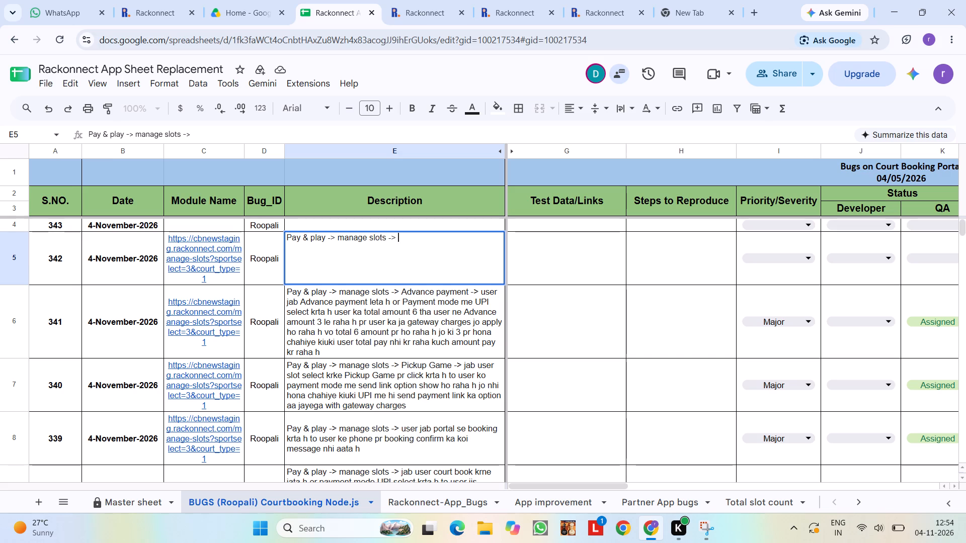
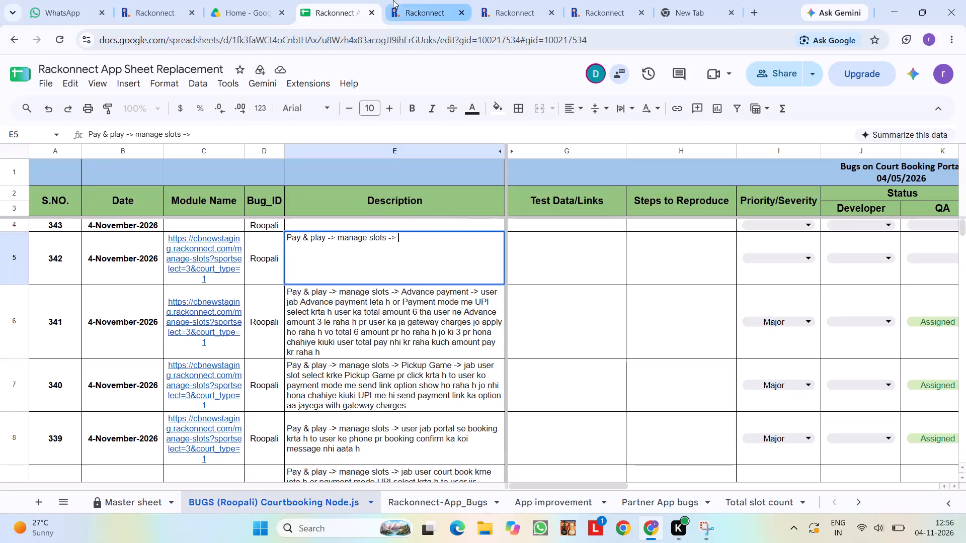
Copy the word "RESCHEDULE" from the Booking Details heading on the manage-slots page into the description of entry 342.
click(393, 0)
scroll(414, 259, up, 8)
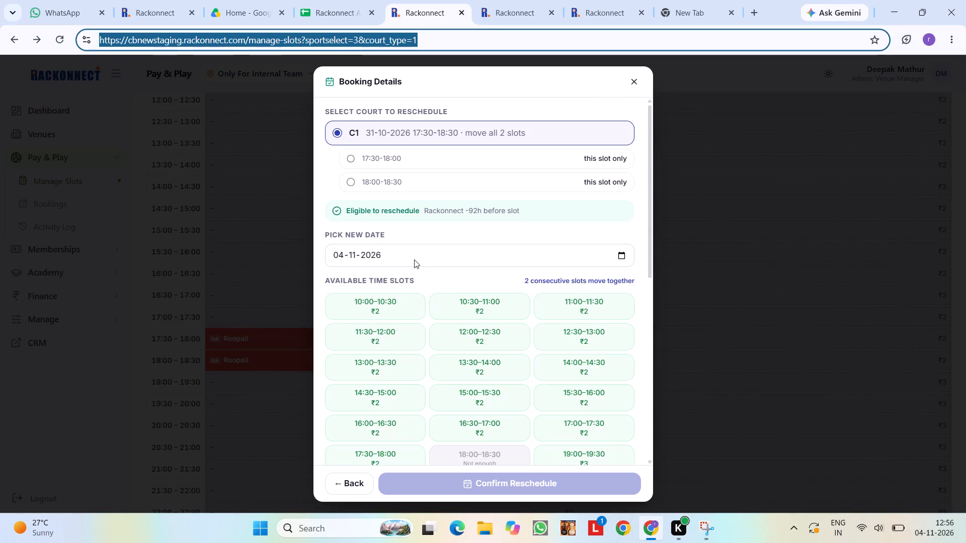
scroll(414, 259, up, 3)
drag(395, 111, 479, 107)
key(ctrl+c)
key(ctrl+c)
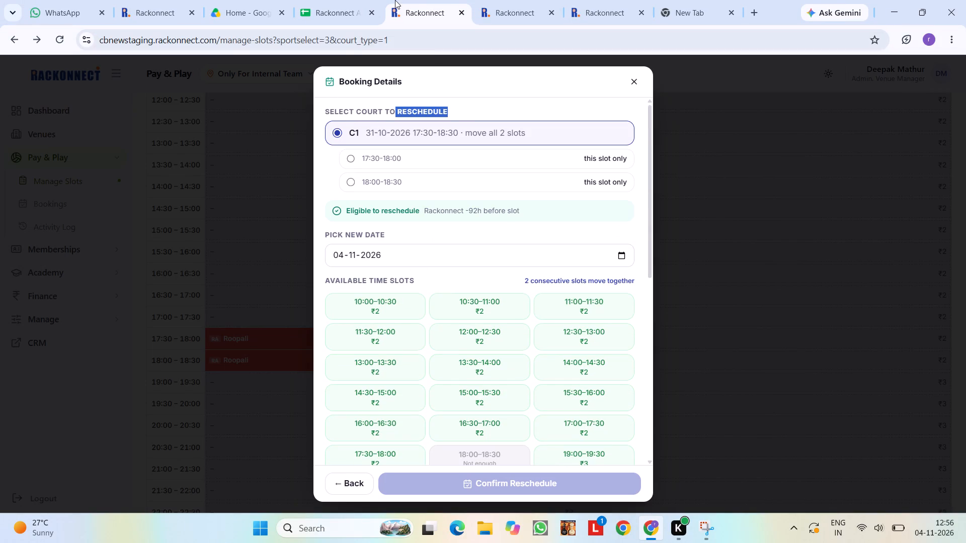
click(353, 0)
key(v)
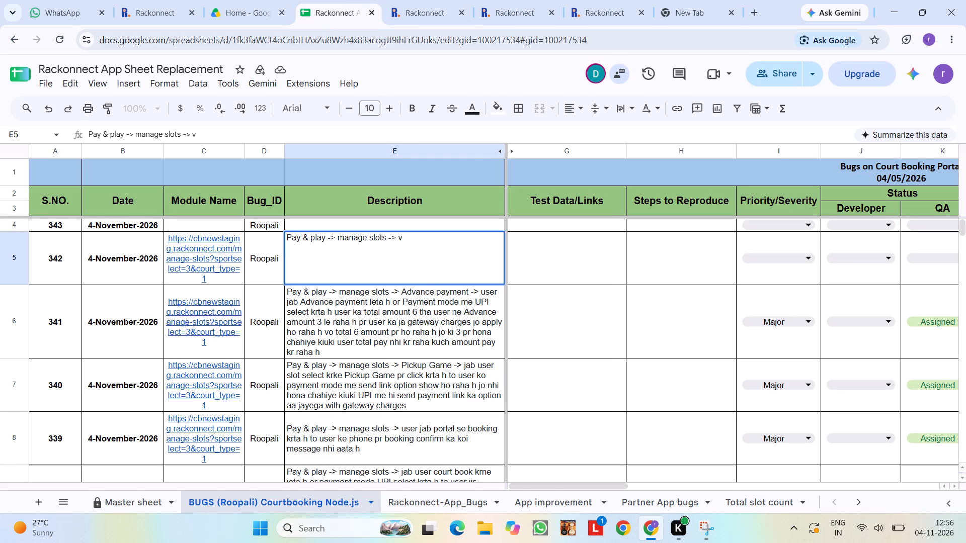
key(BackSpace)
key(ctrl+v)
key(space)
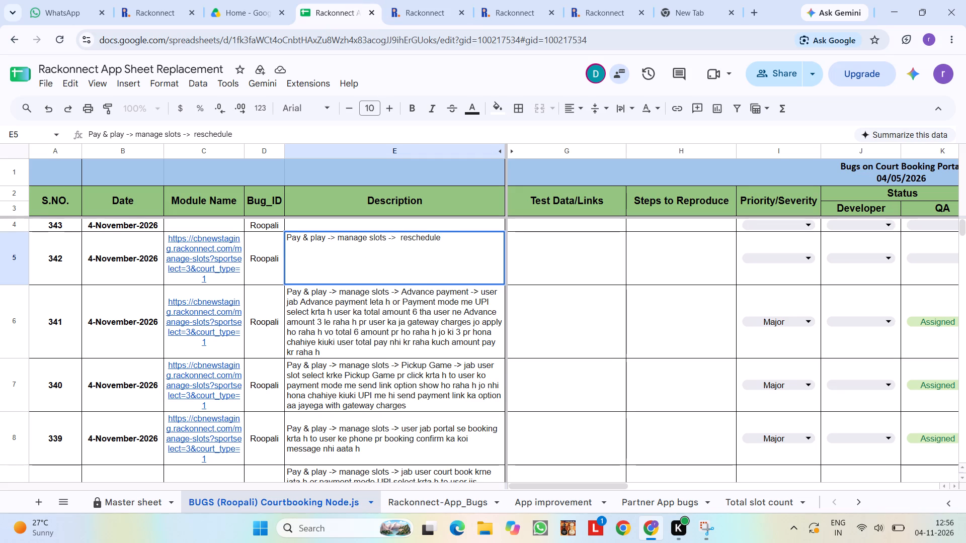
Continue the description of entry 342 with "-> jab user kisi customer ki booking reschedule krta h".
text(-> jab user kisi)
key(space)
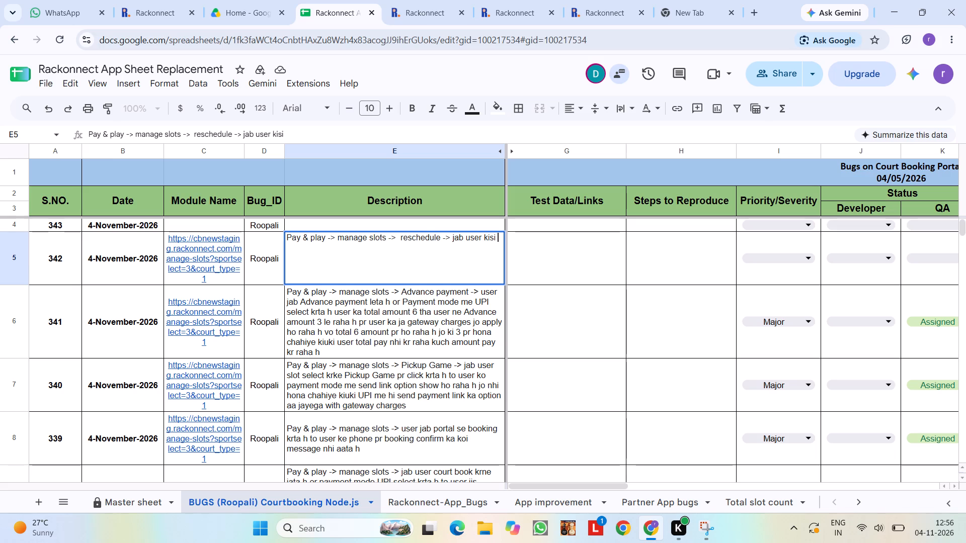
key(BackSpace)
key(BackSpace)
key(BackSpace)
key(BackSpace)
text(isi customer ki booking re)
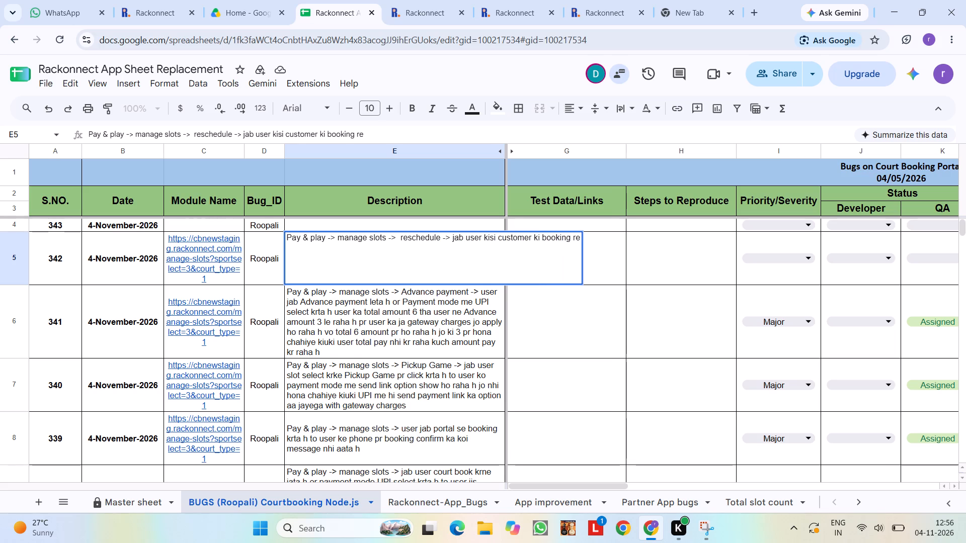
key(BackSpace)
key(BackSpace)
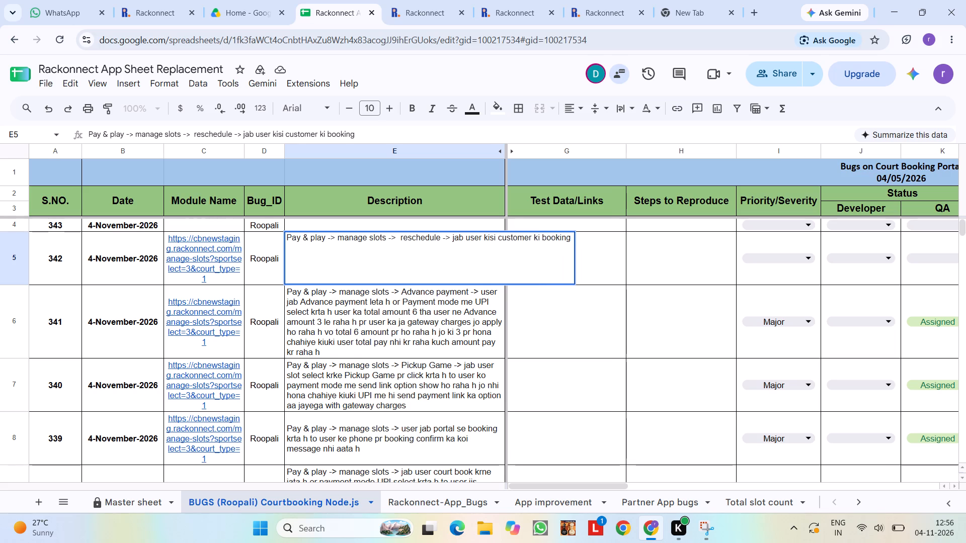
key(ctrl+v)
key(BackSpace)
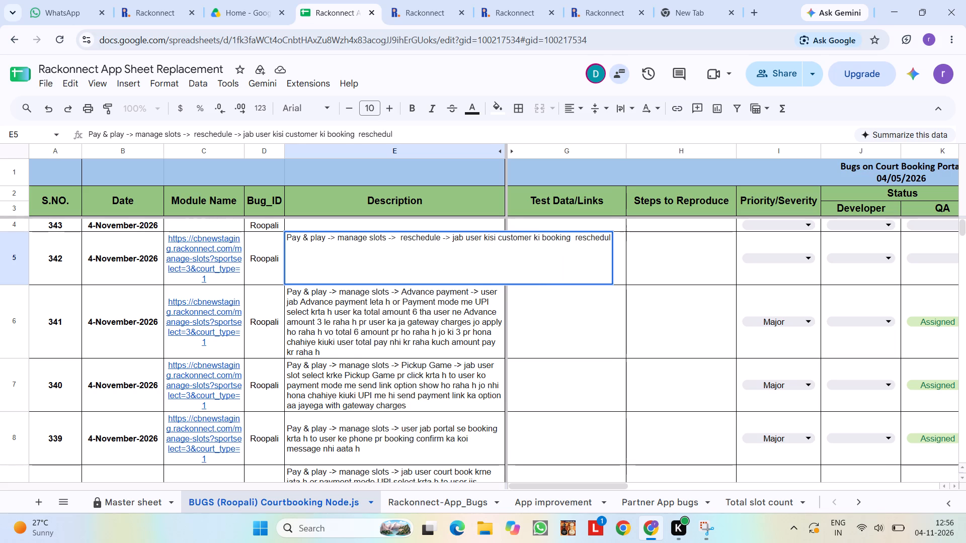
text(e)
key(space)
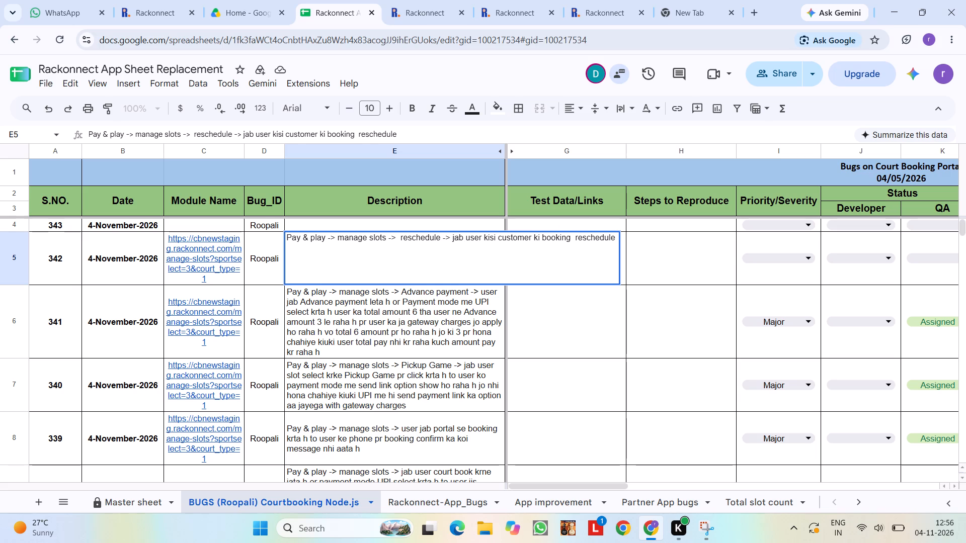
click(572, 234)
key(BackSpace)
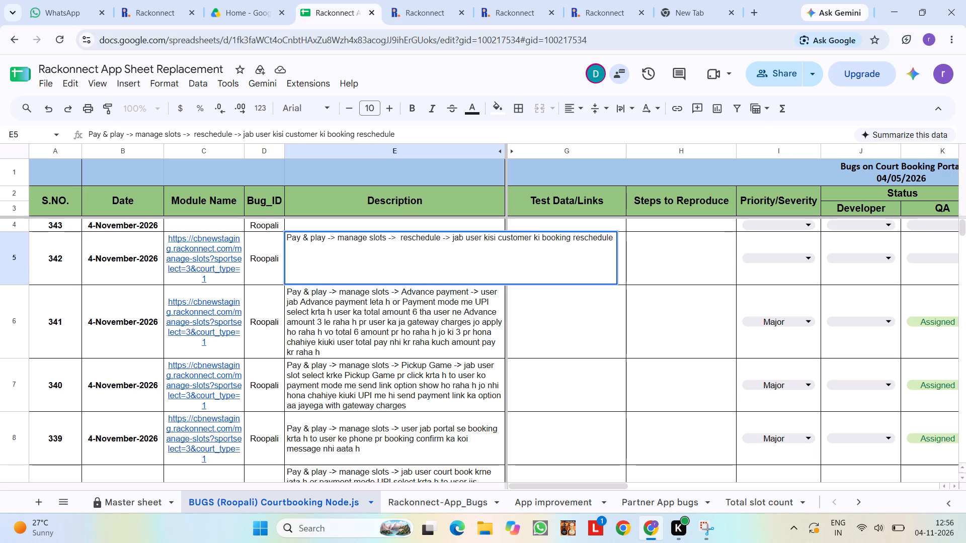
click(614, 236)
text(krta h)
key(space)
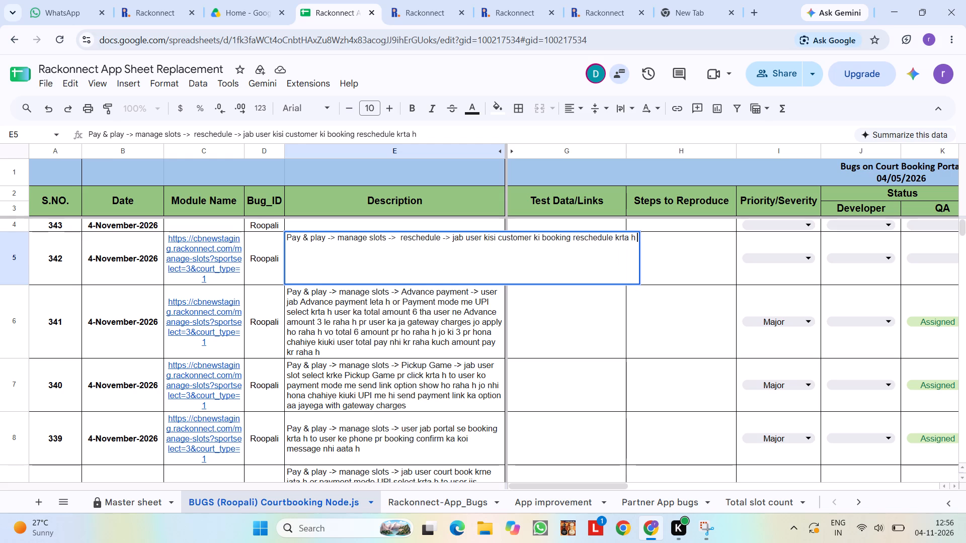
Finish the description of entry 342 with "low to high price me tab bhi user ki gateway charges show hone chahiye".
text(low to high)
key(space)
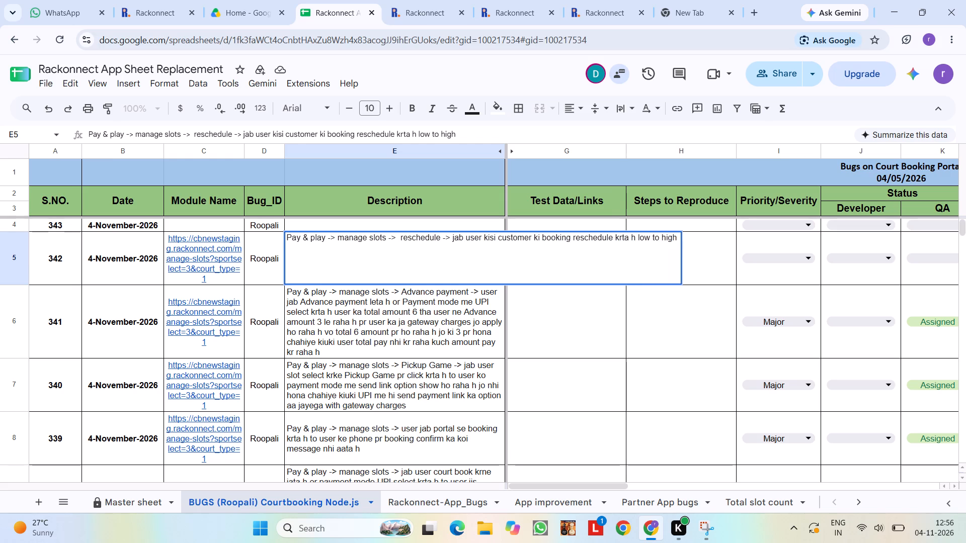
text(price me)
key(space)
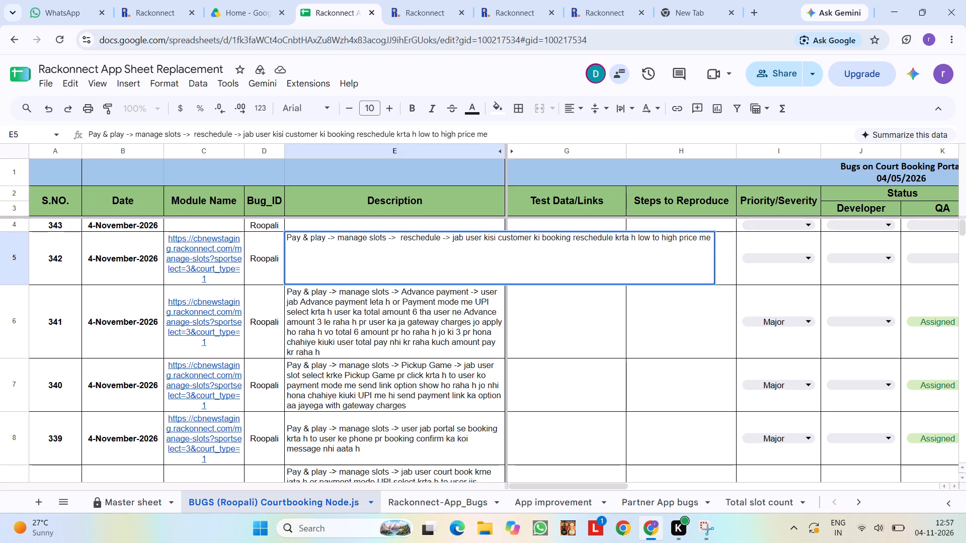
text(to)
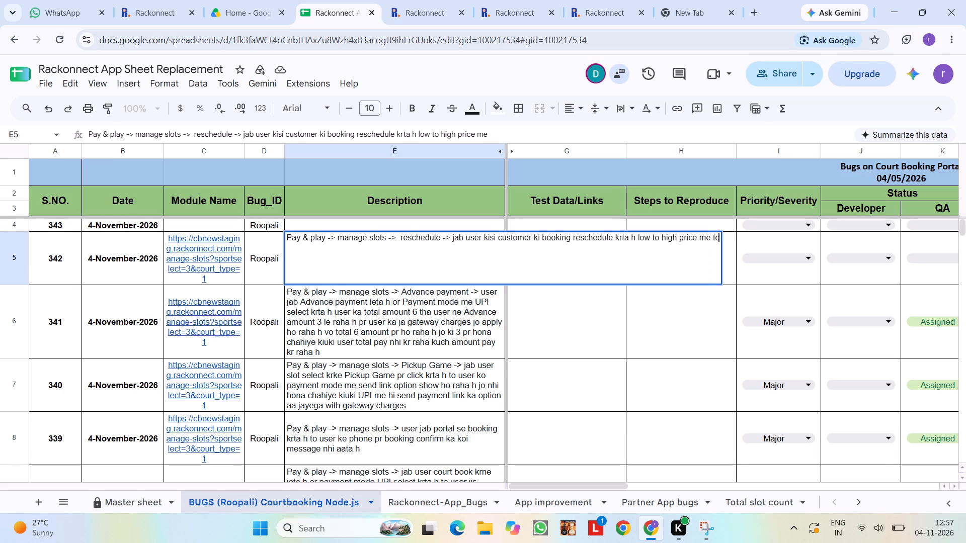
key(space)
key(BackSpace)
key(BackSpace)
key(BackSpace)
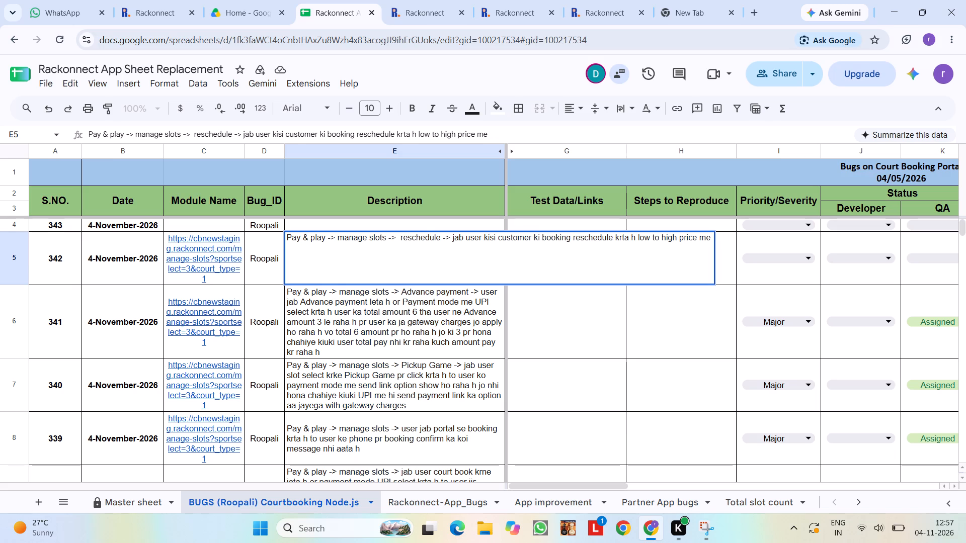
text(tab bhi user ki)
key(space)
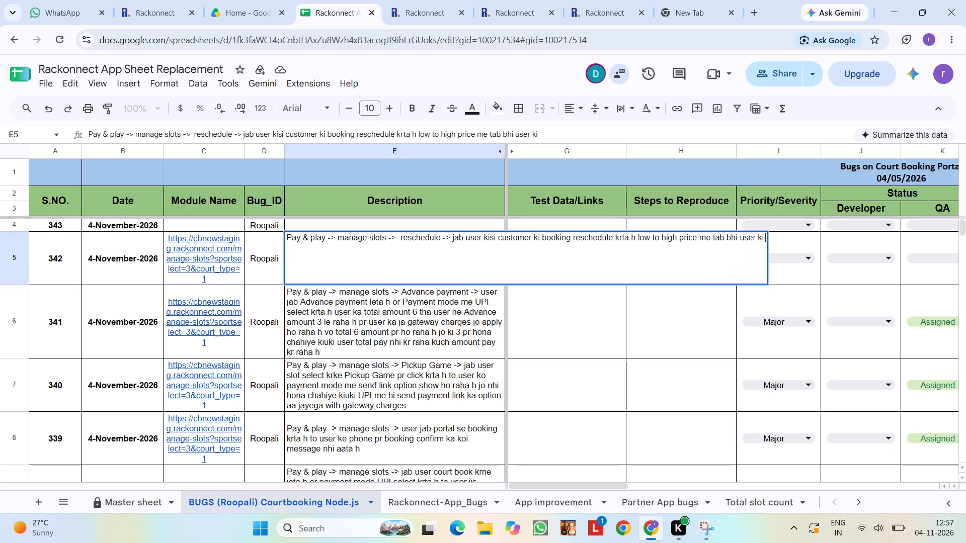
text(gateway charges)
key(space)
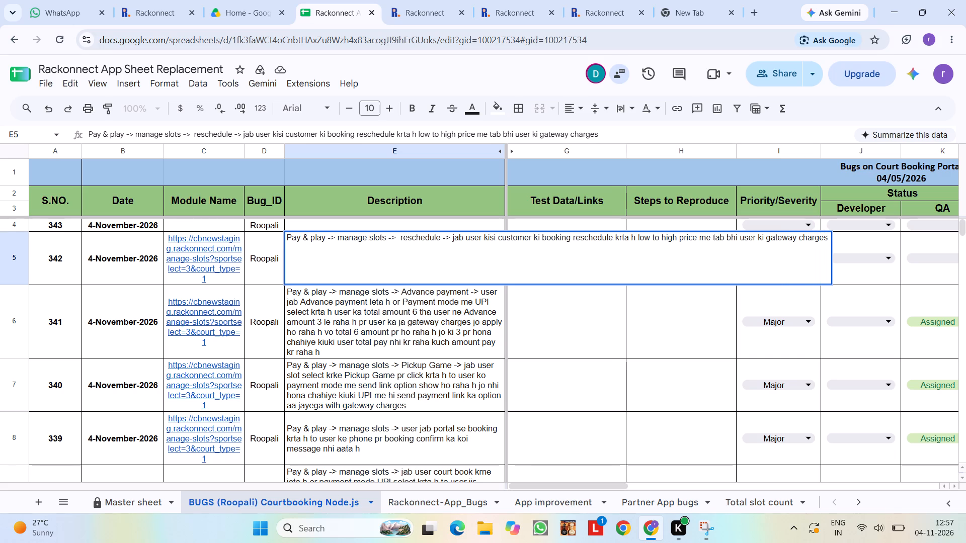
text(show hone chahiye)
key(space)
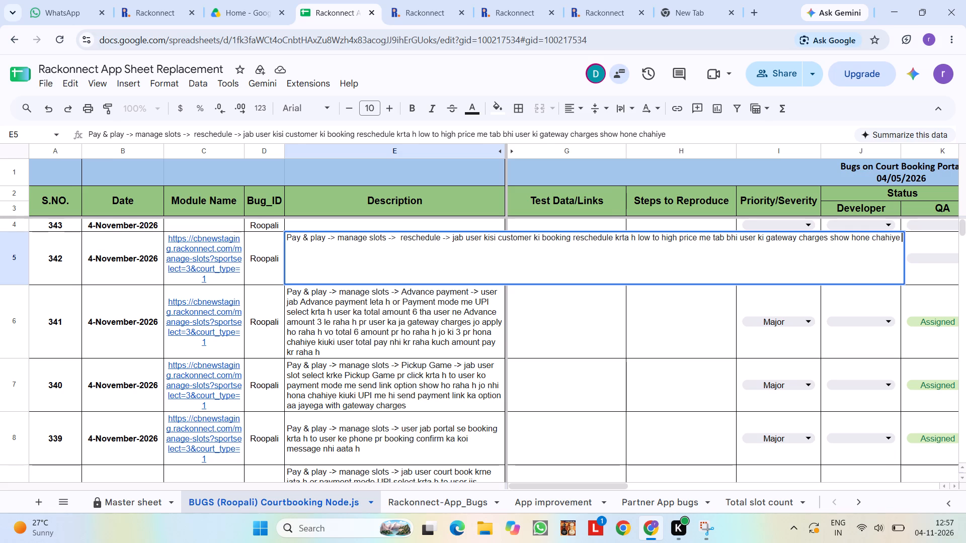
key(Return)
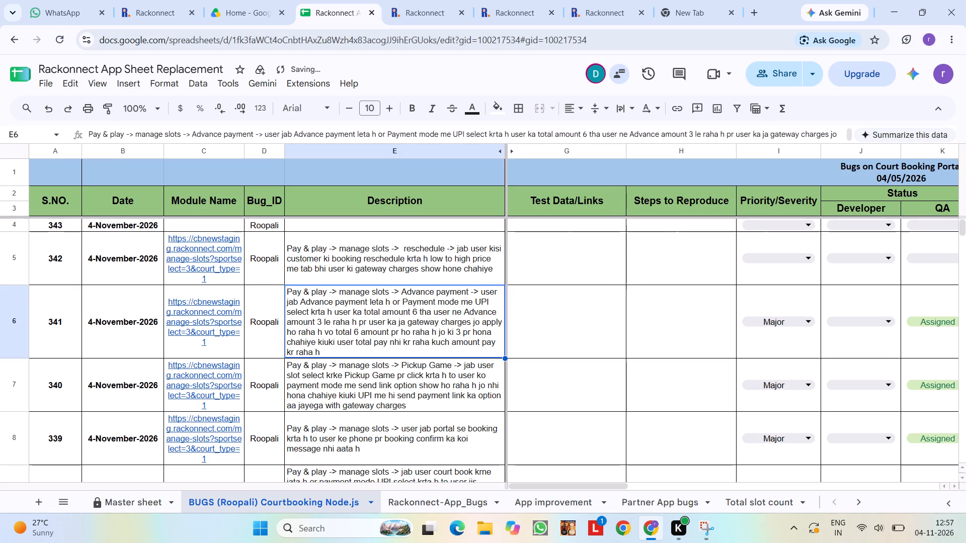
Set the Priority/Severity of entry 342 to Major and its QA status to Assigned.
click(800, 256)
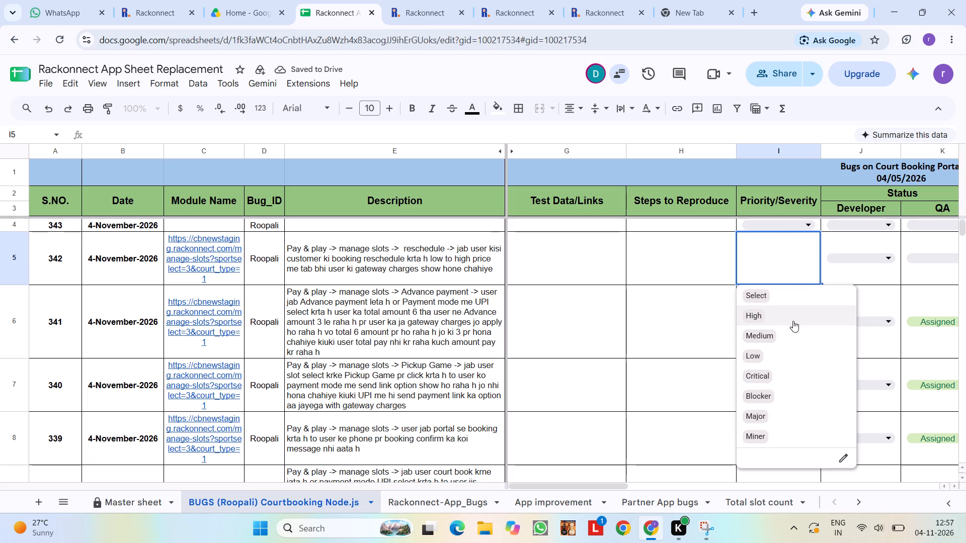
click(775, 423)
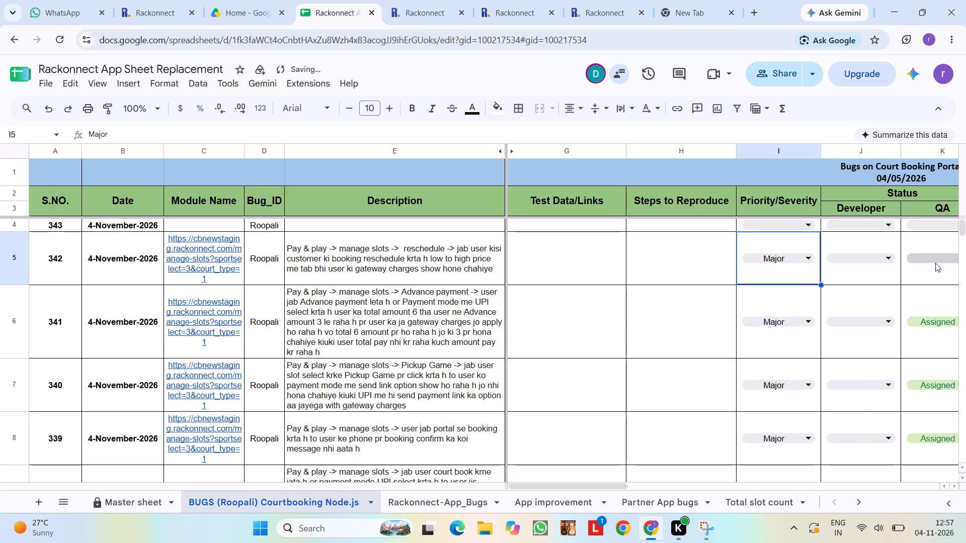
click(935, 263)
click(926, 311)
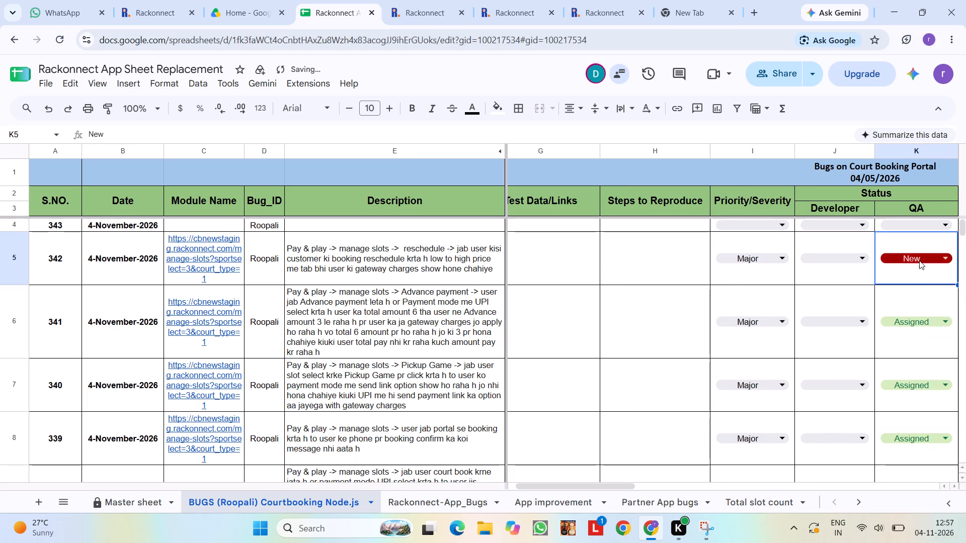
click(919, 260)
click(901, 335)
Set the Dev/Live value of entry 342 to Dev.
scroll(901, 335, left, 1)
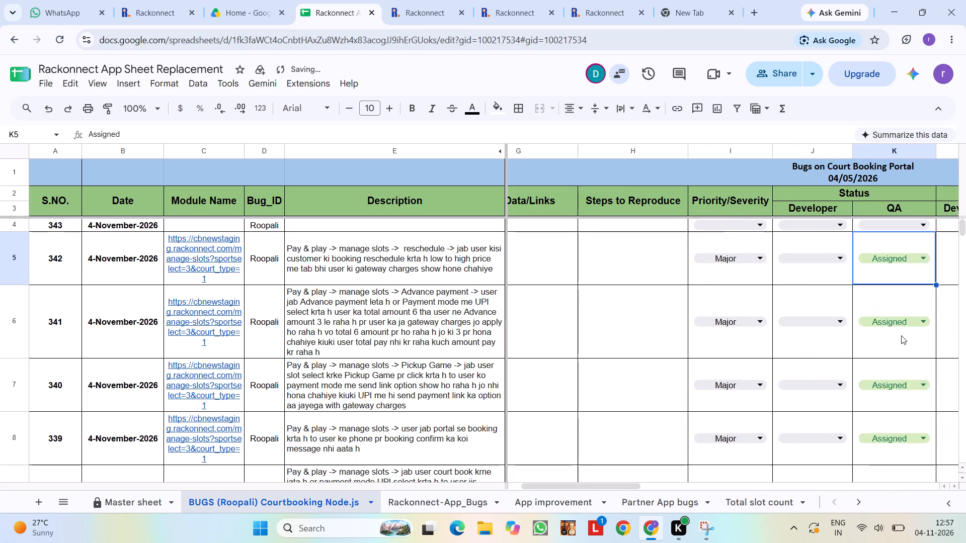
scroll(901, 335, left, 3)
click(903, 261)
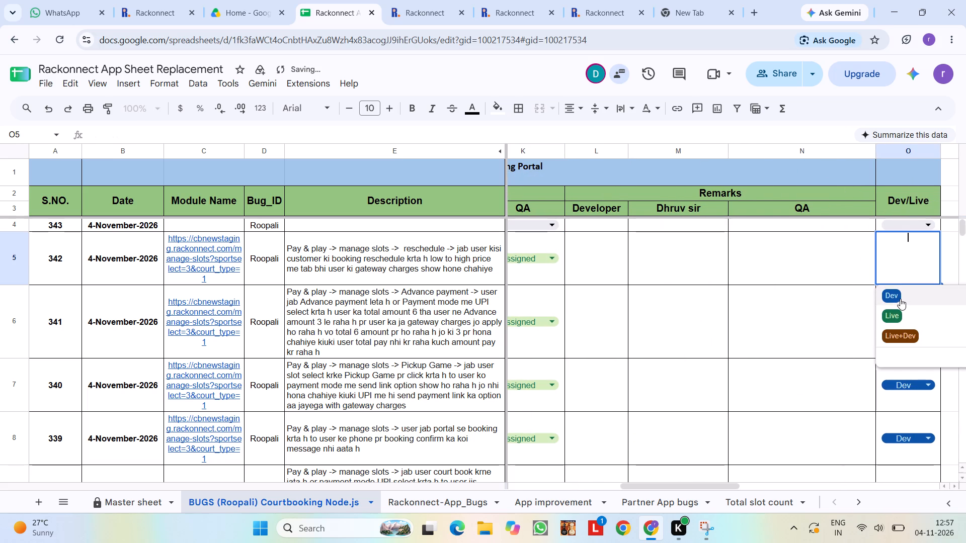
click(900, 299)
Select the empty Module Name cell of entry 343 for the next bug.
scroll(900, 299, right, 10)
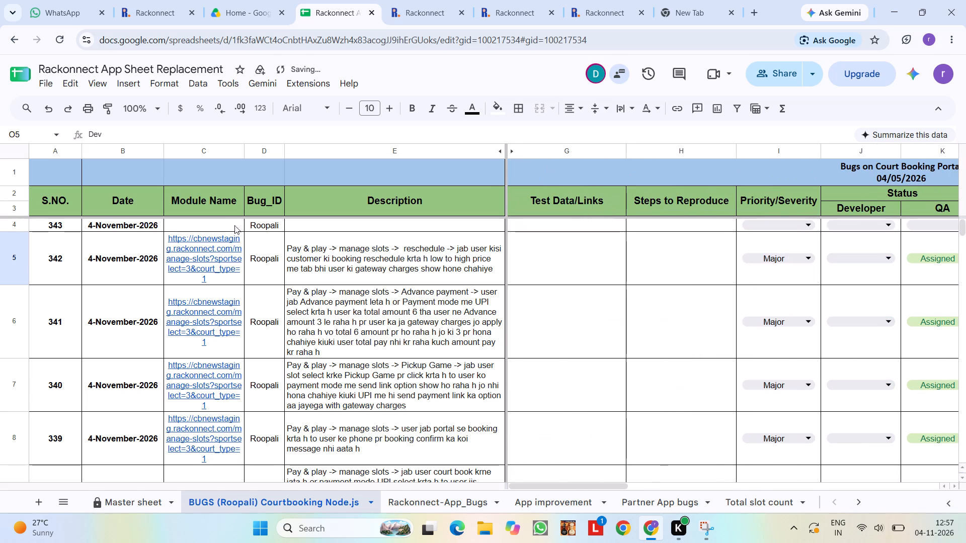
click(226, 223)
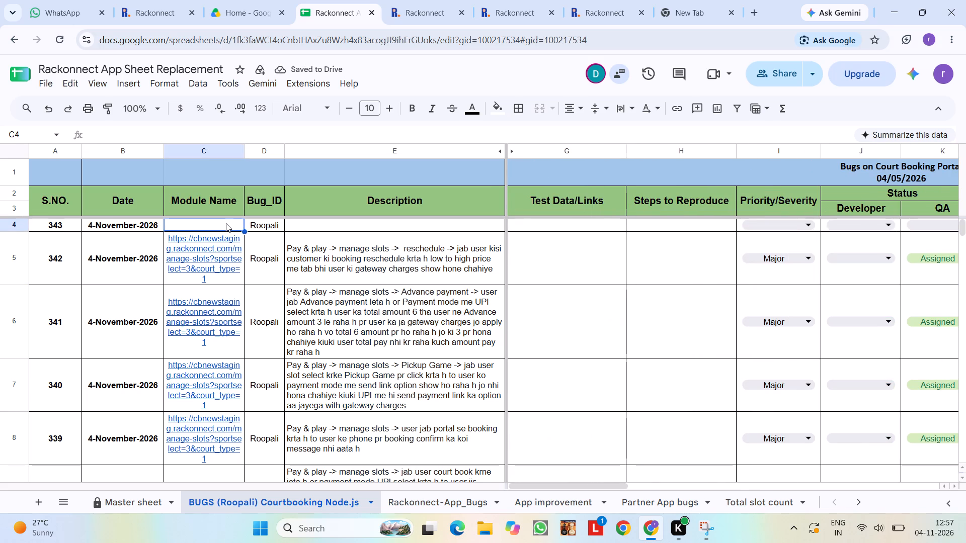
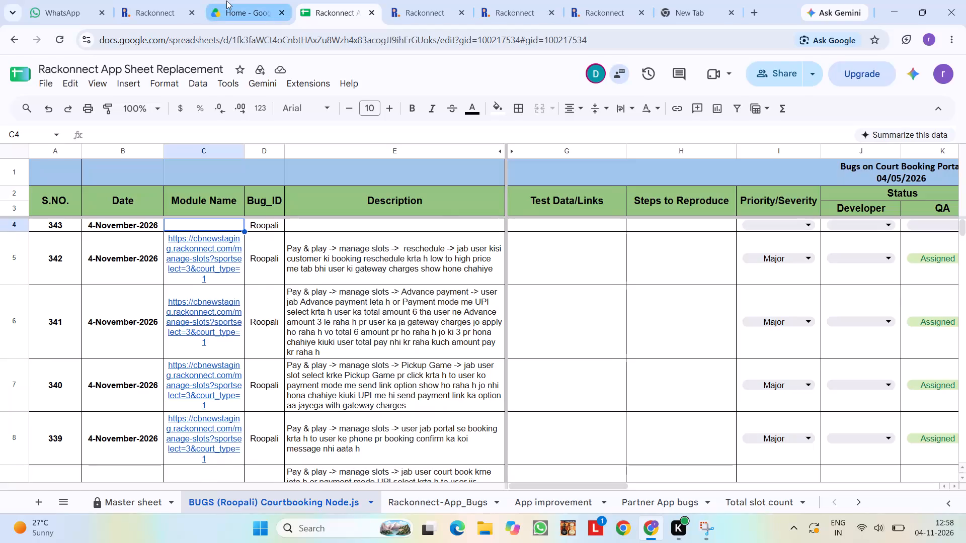
Switch to Snipping Tool and bring up the screenshot of the booking details dialog annotated with a red arrow.
click(226, 1)
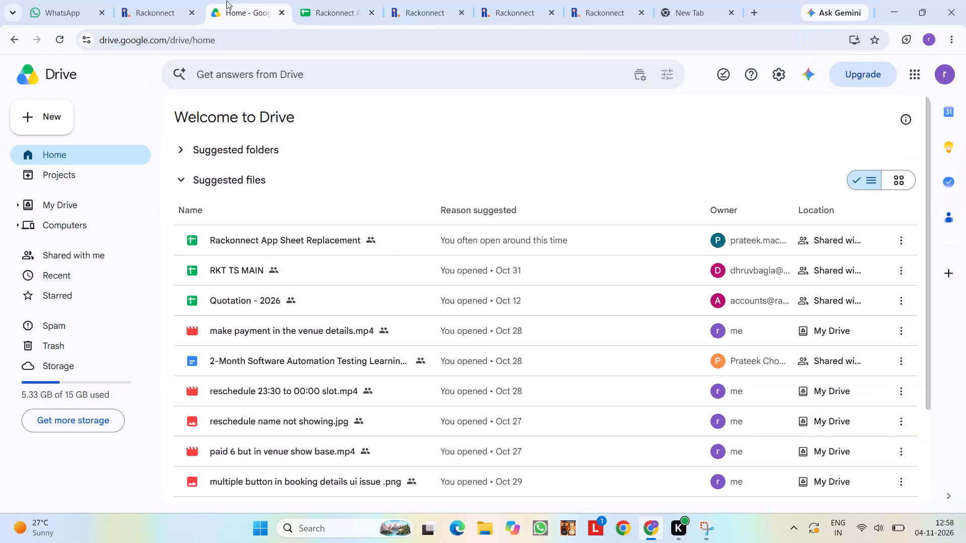
click(337, 2)
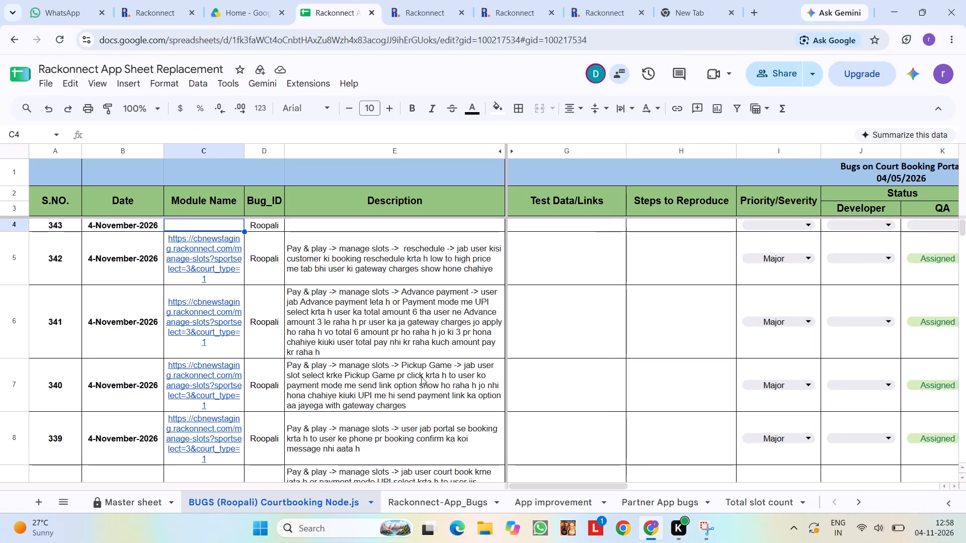
key(alt+Tab)
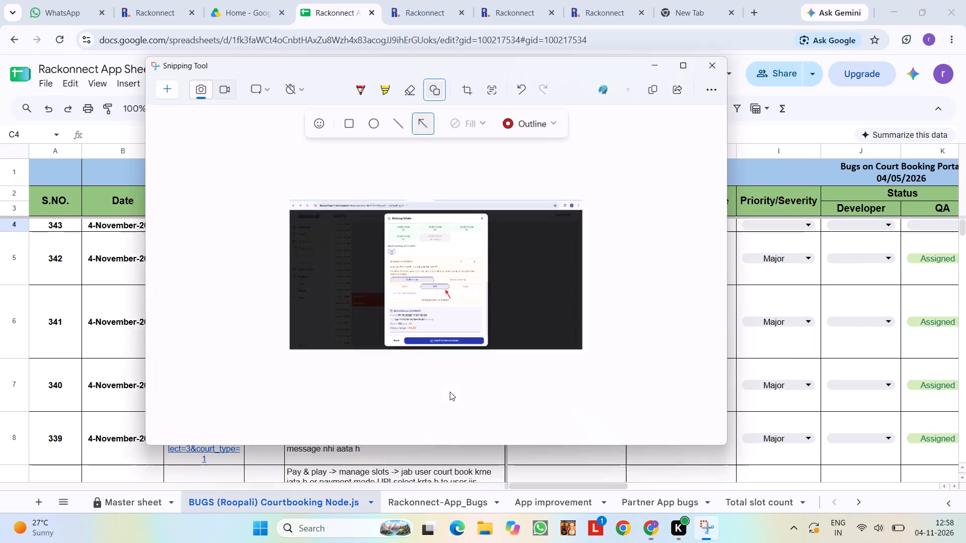
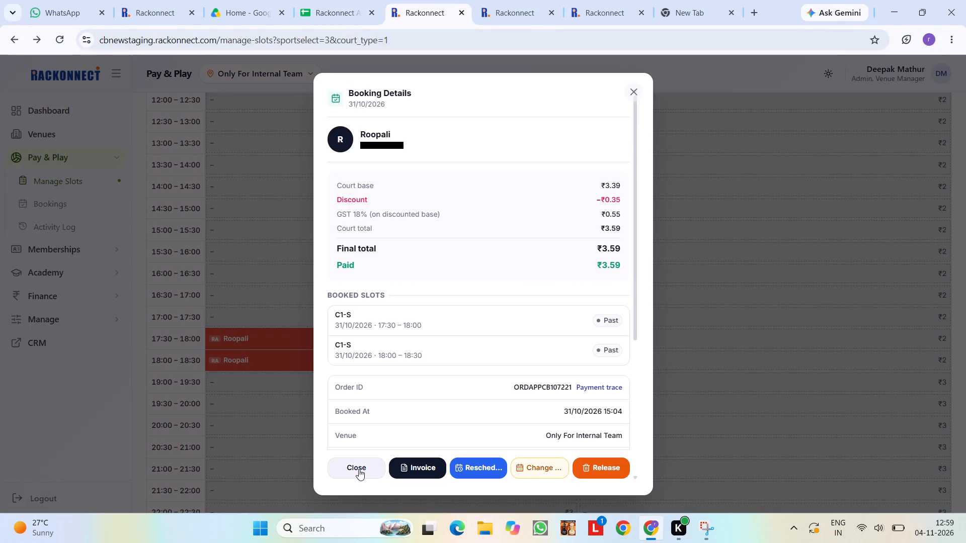
Close the booking details, reopen them for the booked 17:30 – 18:30 slots to check the charges, and close them again.
click(359, 469)
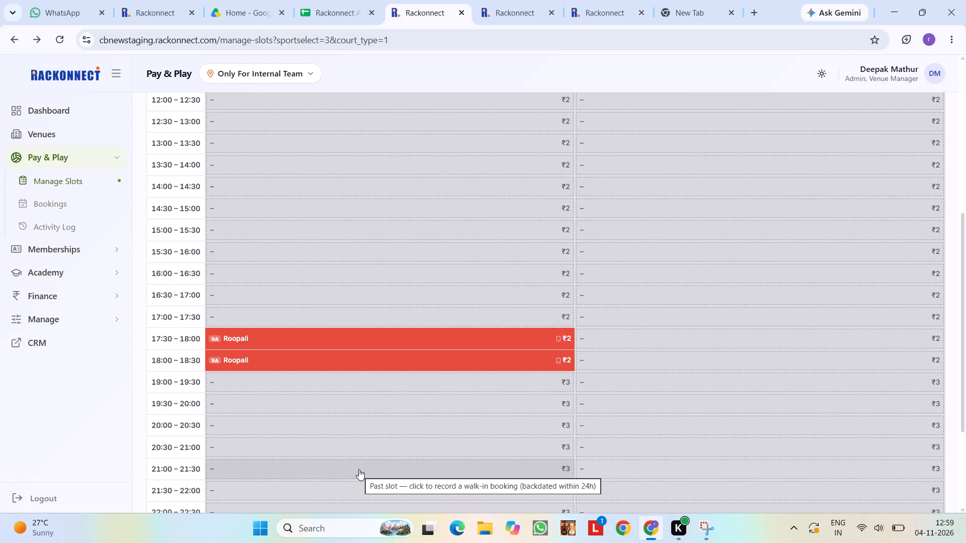
click(454, 347)
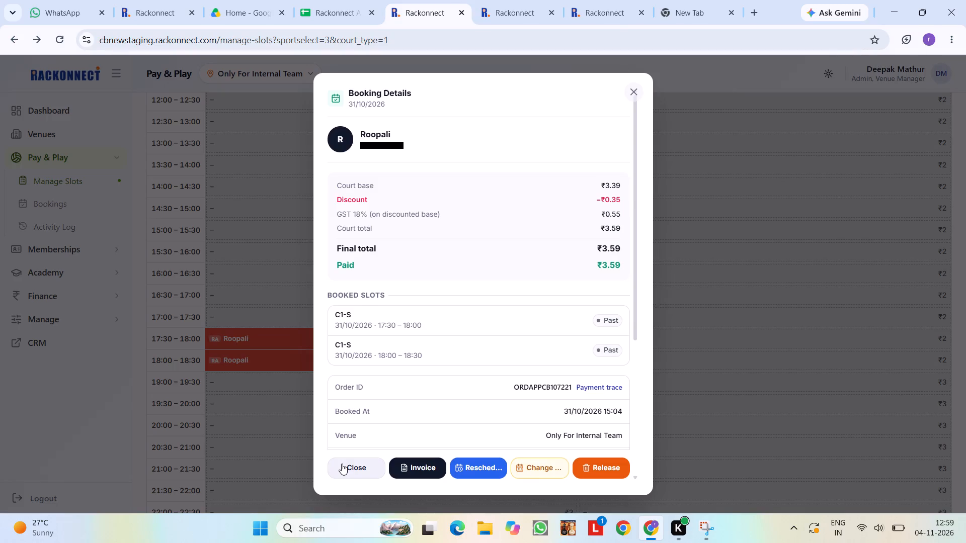
click(342, 464)
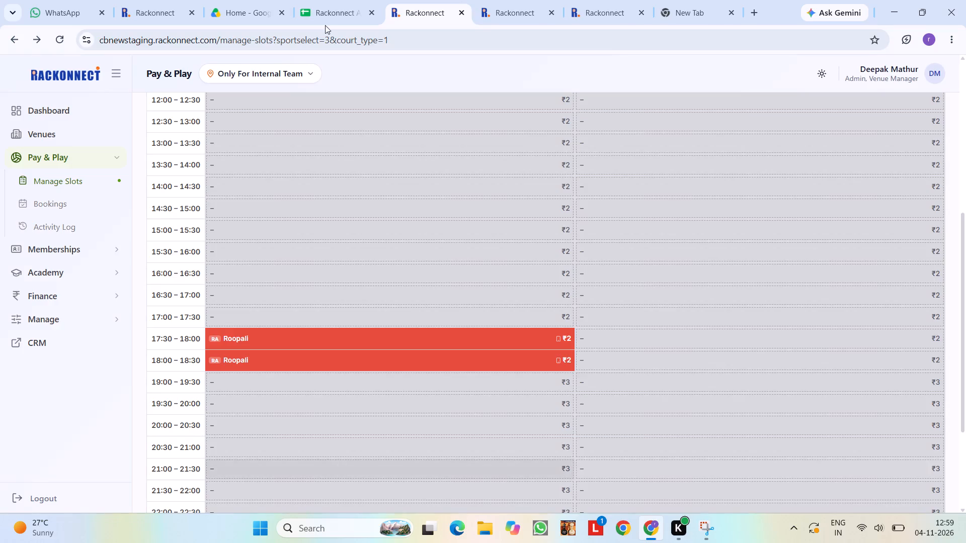
Return to the Rackonnect App Sheet Replacement spreadsheet and switch from it to the annotated screenshot in Snipping Tool.
click(320, 0)
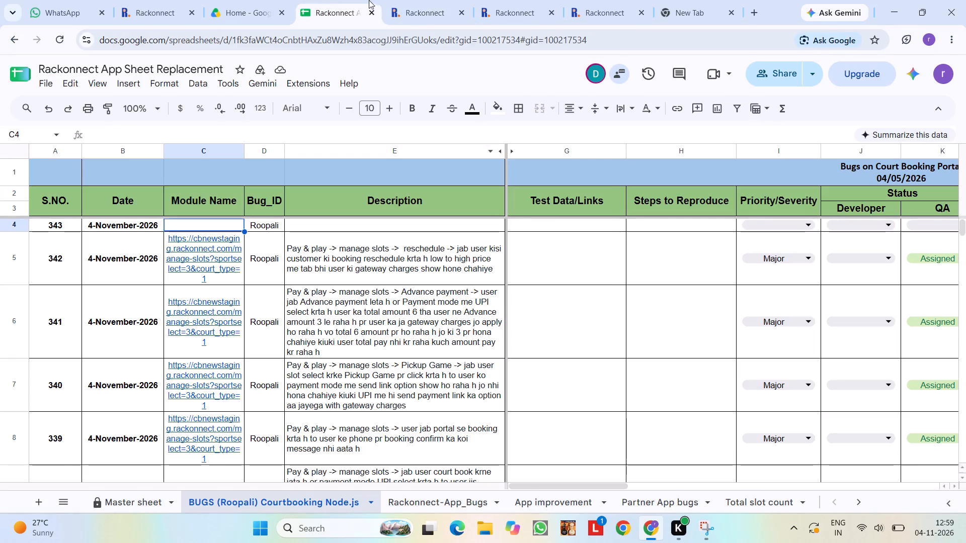
key(alt+Tab)
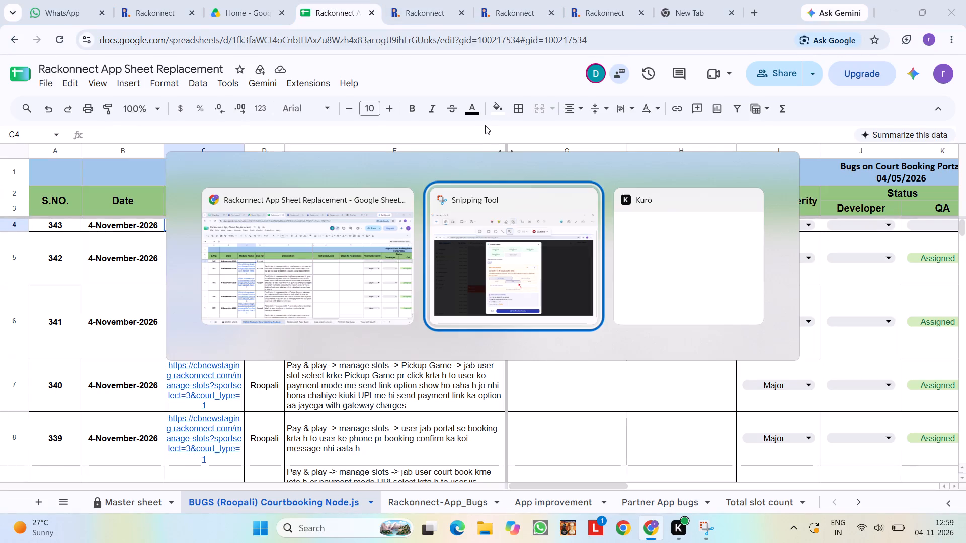
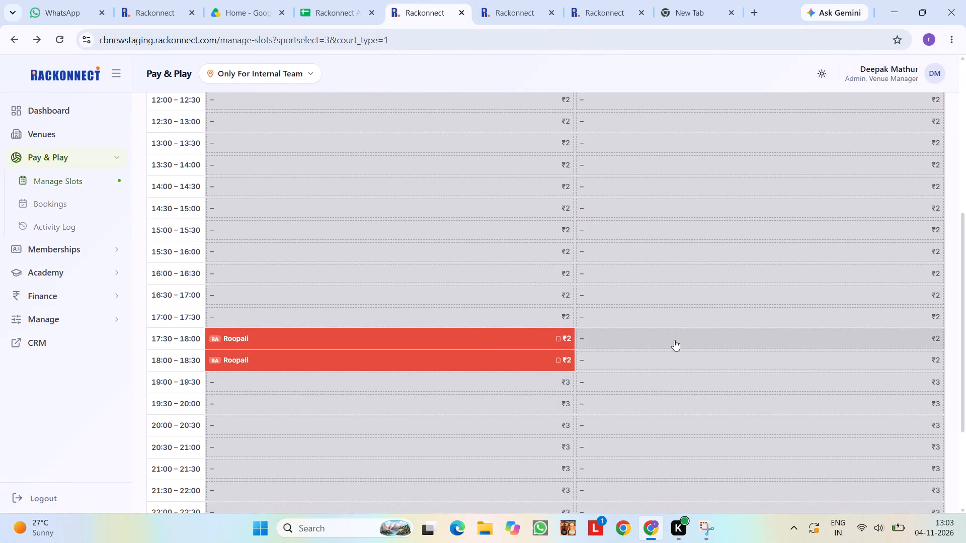
Open a Quick Book reservation for the C2 Synthetic Court slots from 17:30 to 18:30.
click(678, 350)
click(566, 477)
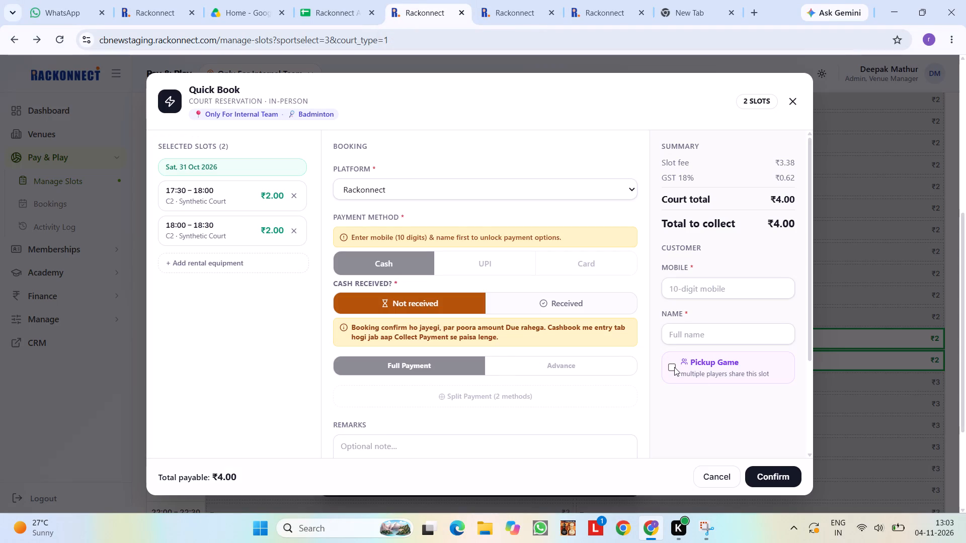
Mark the reservation as a Pickup Game and look over the player and payment fields in the booking form.
click(674, 367)
scroll(674, 367, down, 3)
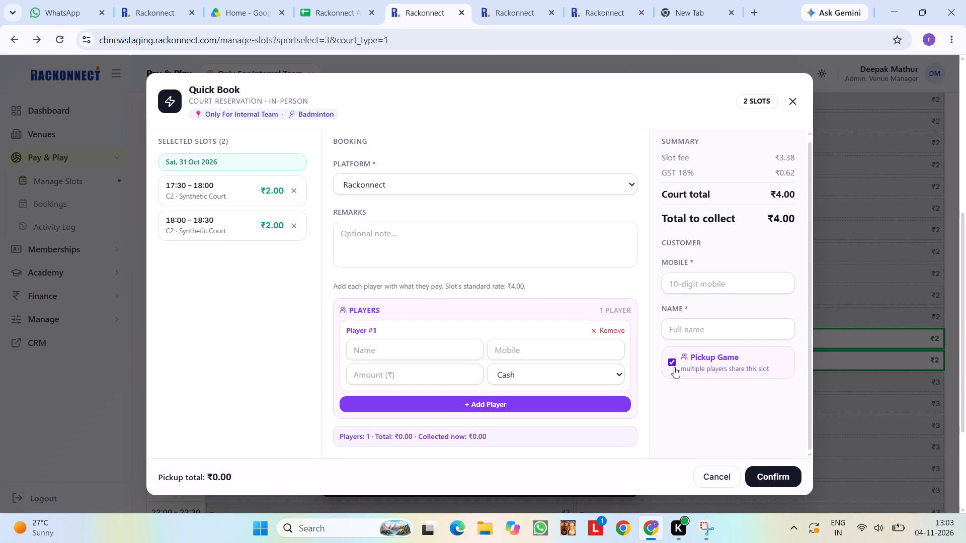
scroll(674, 384, down, 4)
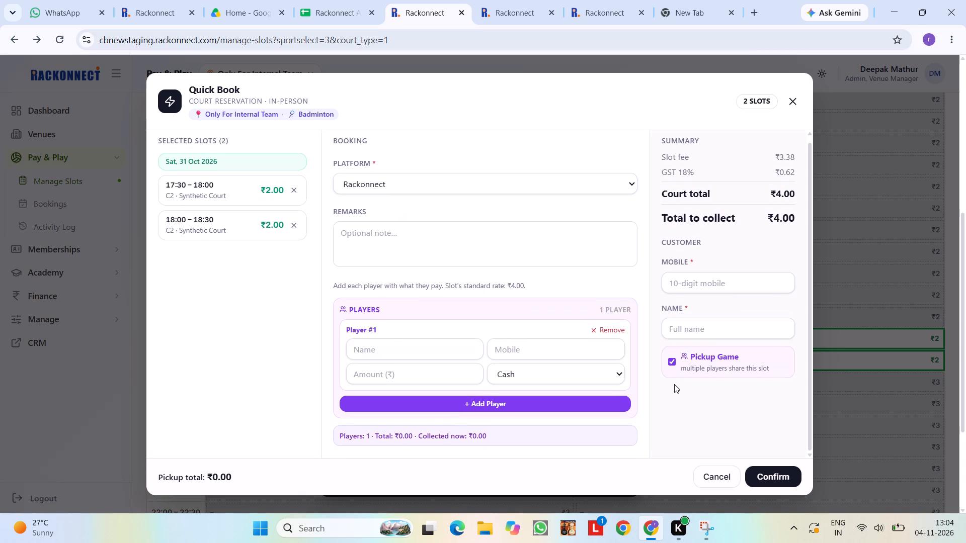
Cancel the Quick Book pickup game reservation and clear the two selected C2 slots.
scroll(674, 384, down, 1)
click(727, 485)
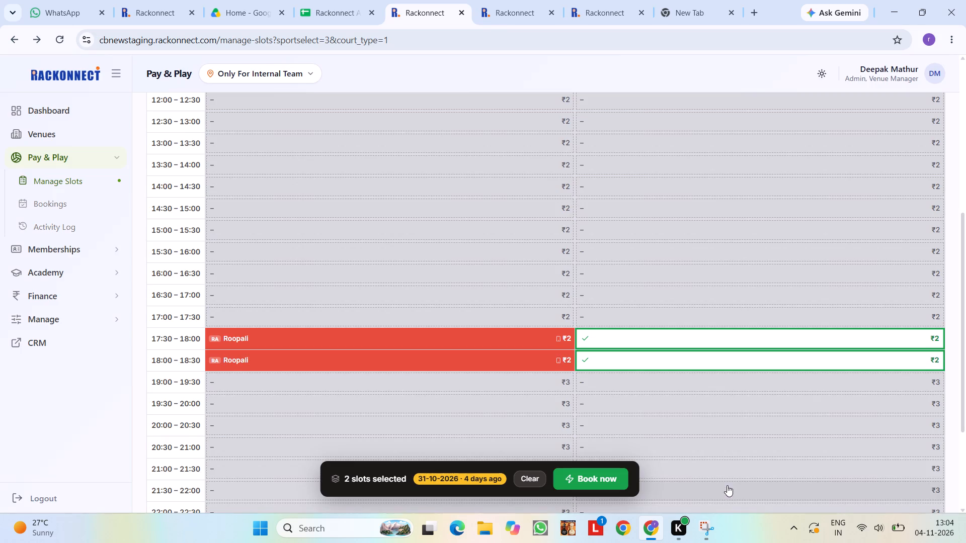
click(530, 477)
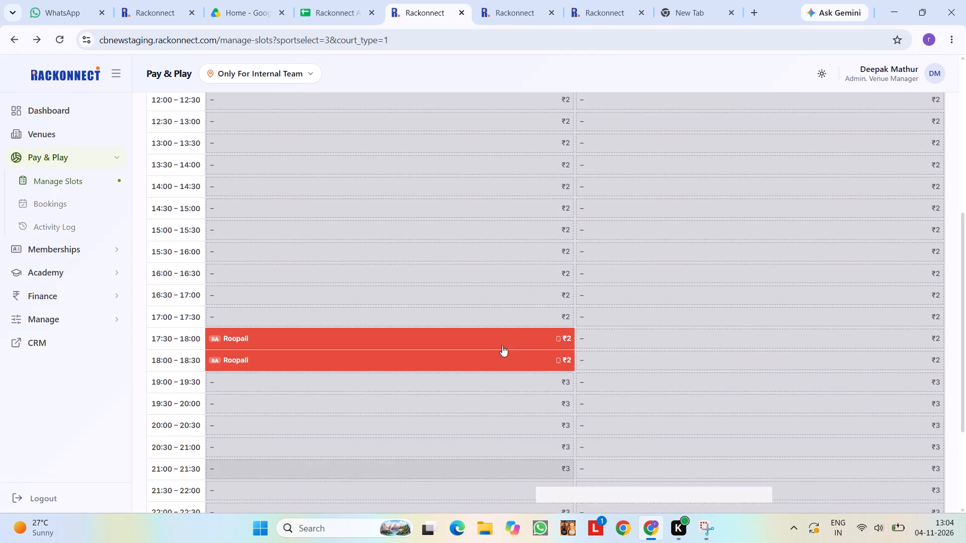
Switch the slot grid to today's date and look over the evening slots on courts C1 and C2.
scroll(429, 95, up, 12)
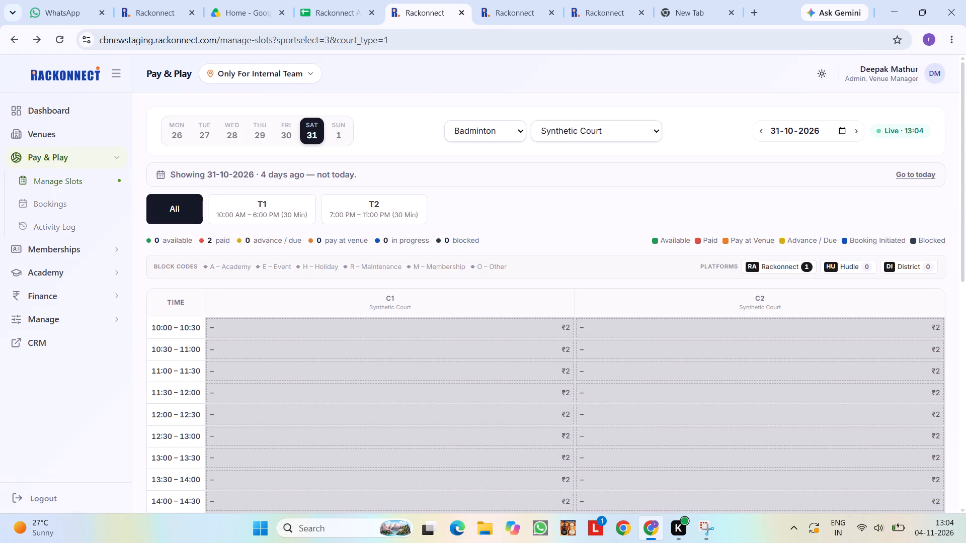
click(917, 174)
scroll(484, 228, down, 1)
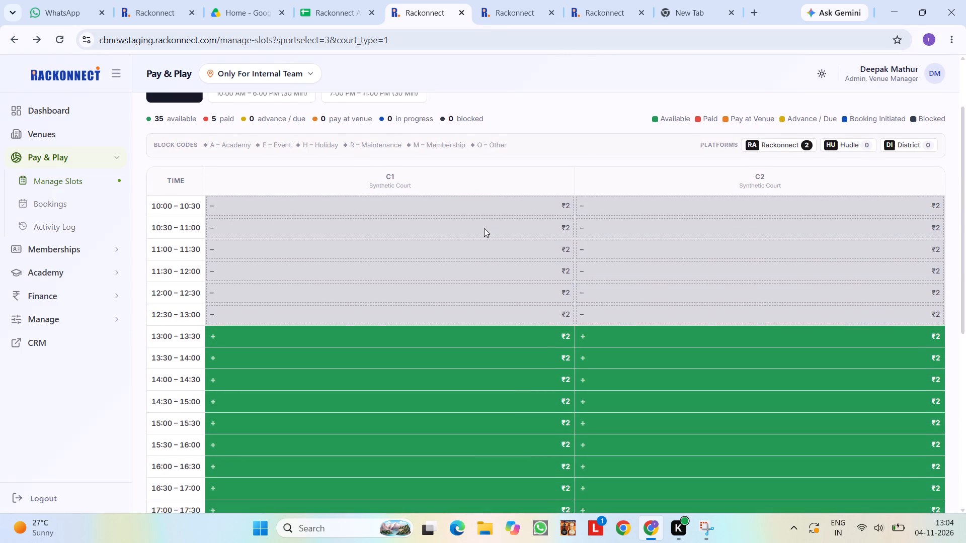
scroll(484, 228, down, 3)
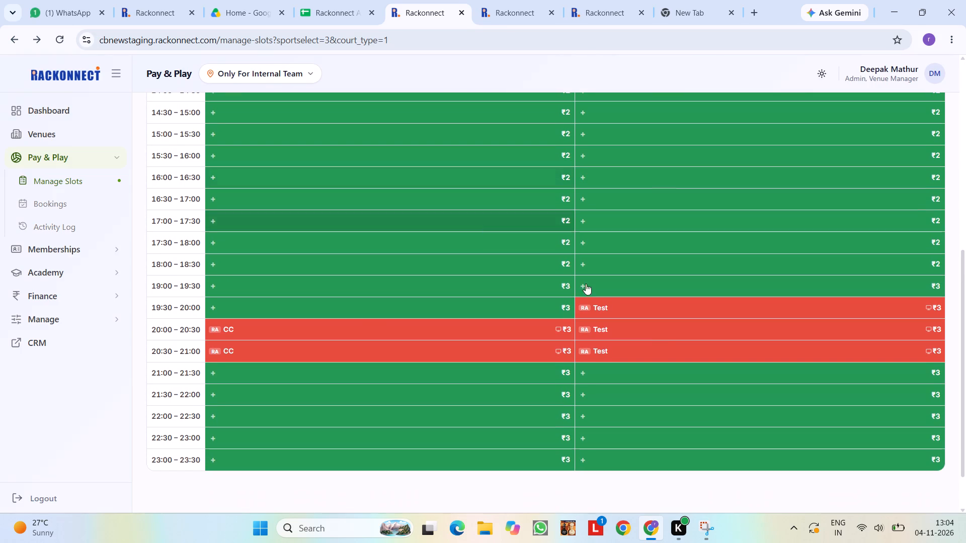
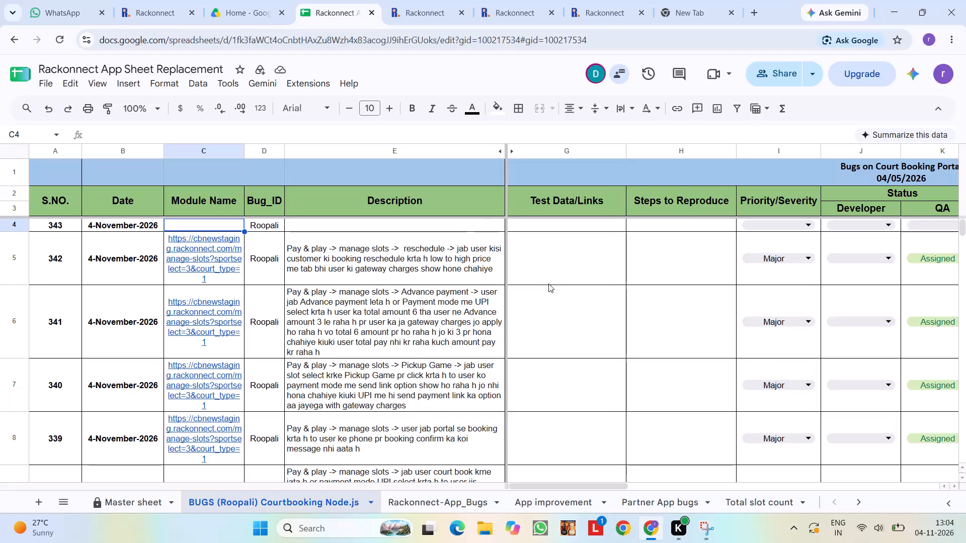
Switch from the bug tracking sheet to the Pay & Play Manage Slots page and close the open C2-S booking details.
scroll(548, 284, up, 1)
scroll(548, 284, right, 5)
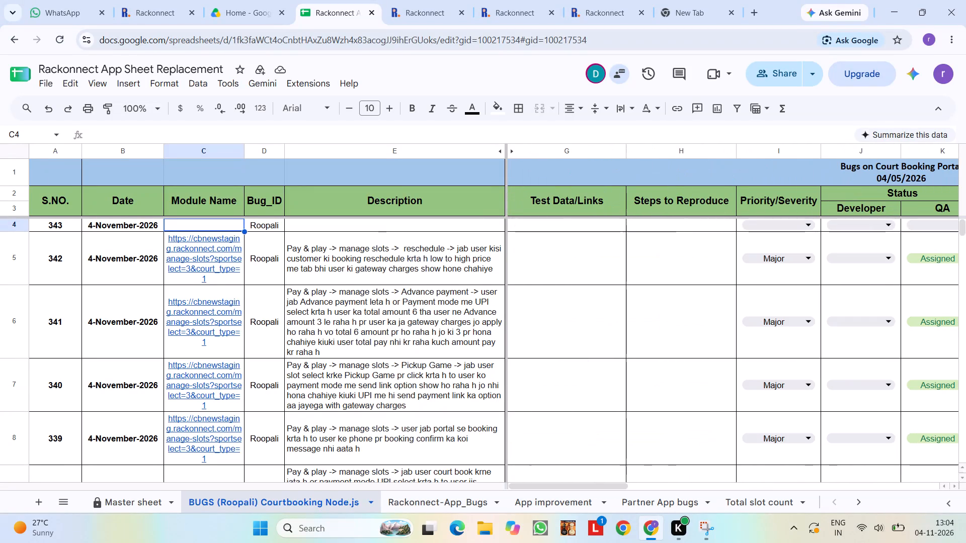
click(408, 0)
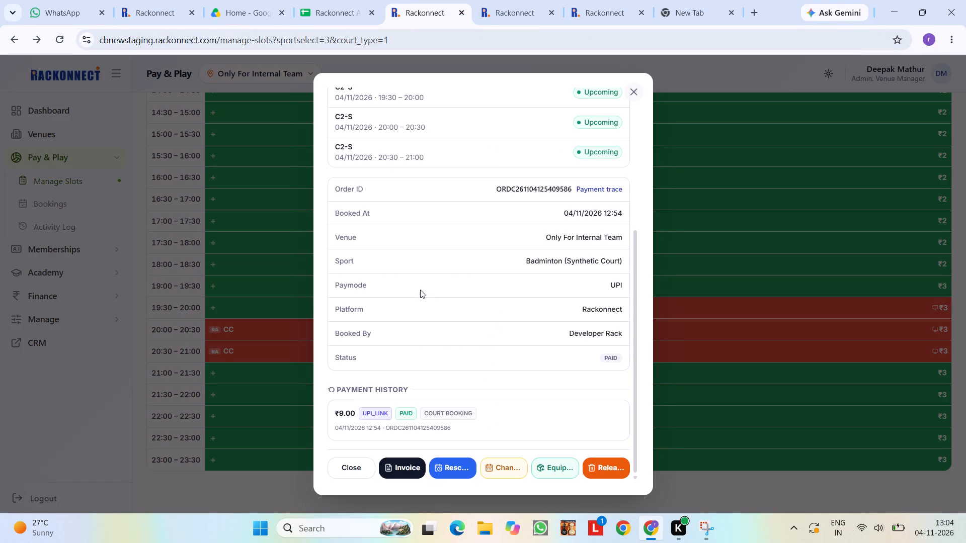
click(705, 344)
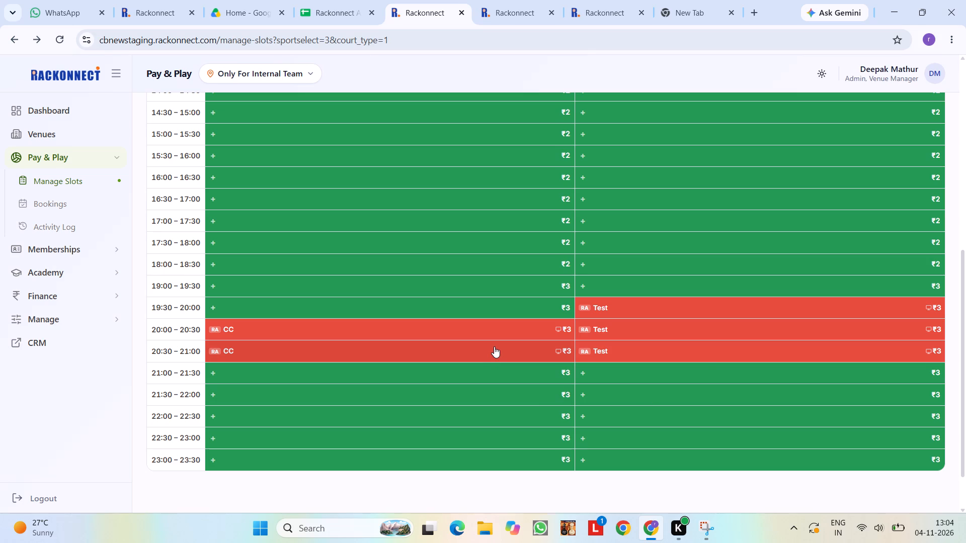
Revisit the logged bugs in the tracking sheet and return to the Manage Slots page's slot grid.
click(350, 0)
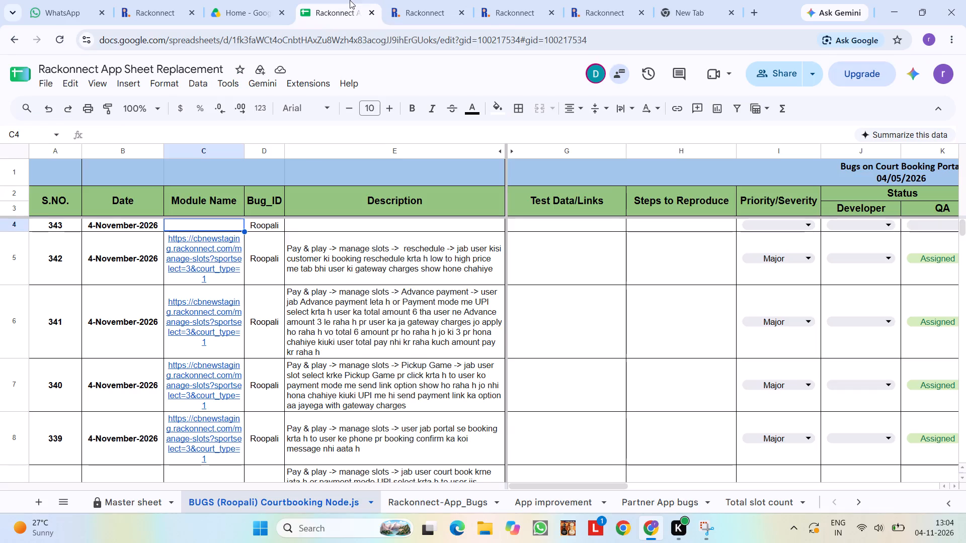
click(417, 0)
click(417, 0)
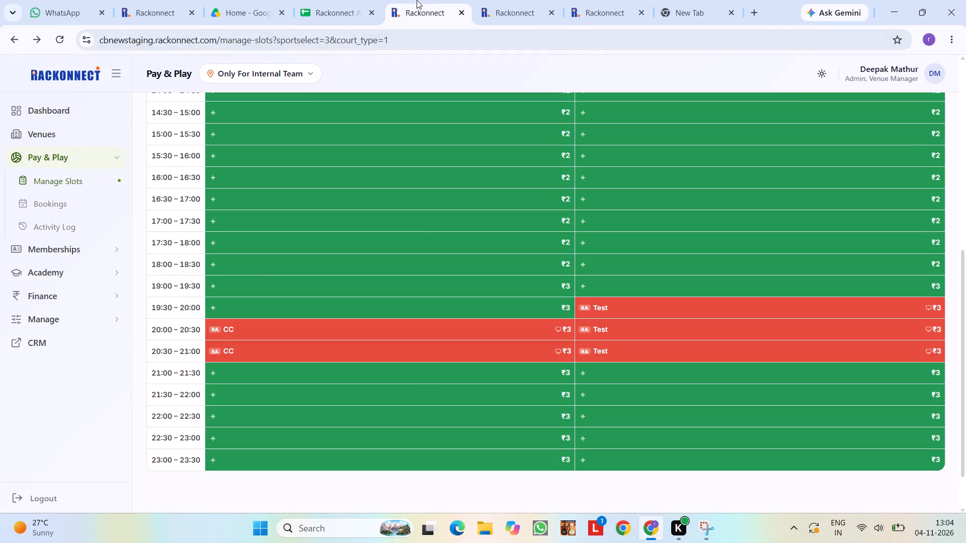
Examine the split-payment options for adding the 21:00–21:30 slot to the C1 20:00–21:00 booking, switching between Cash and UPI, then cancel.
click(424, 344)
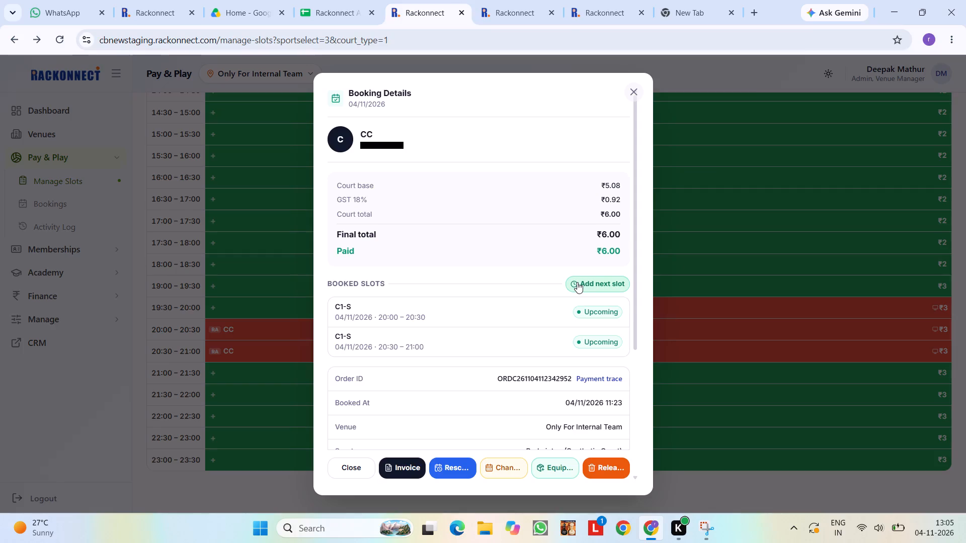
click(577, 282)
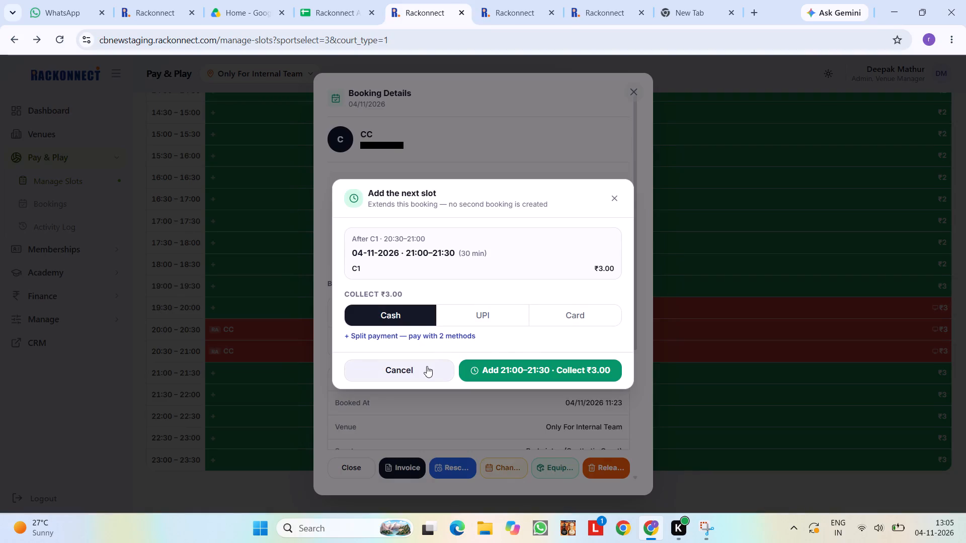
click(425, 335)
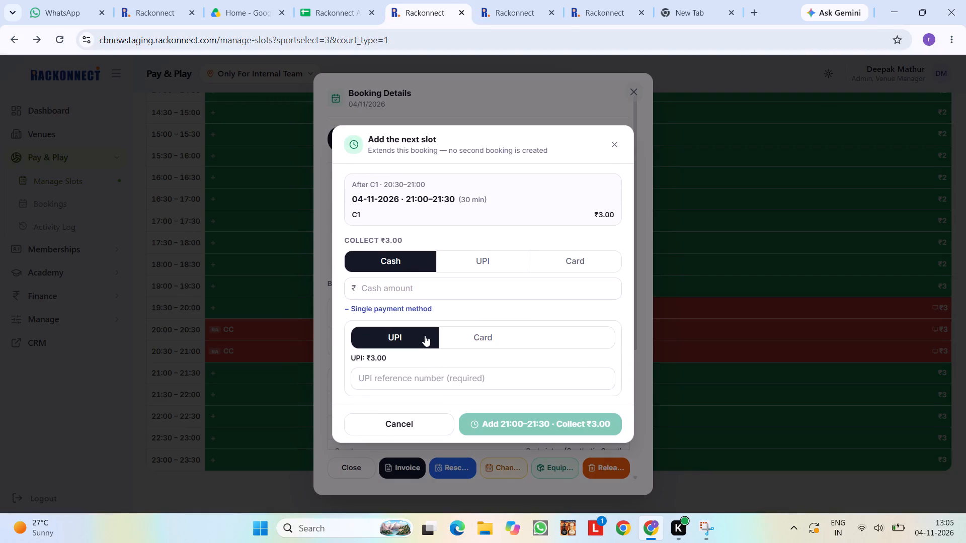
click(470, 263)
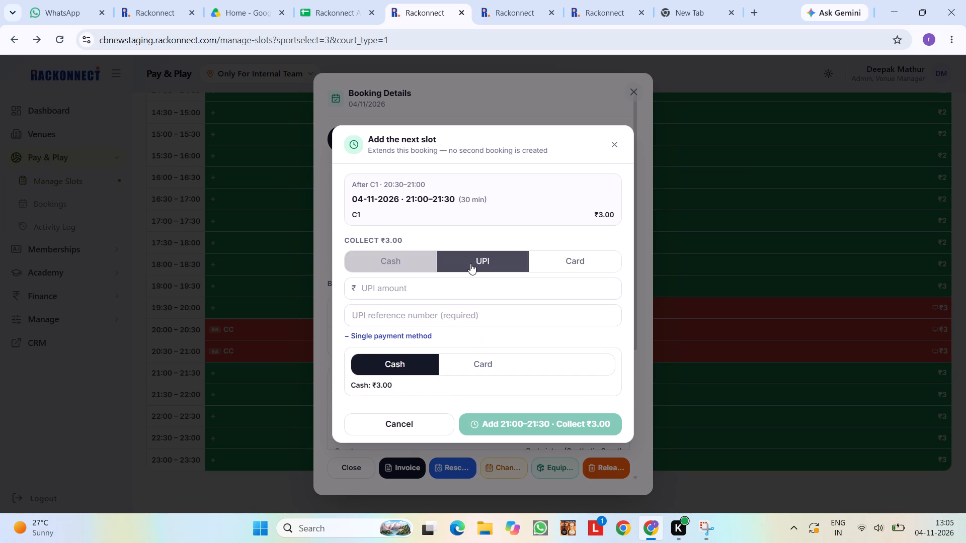
click(568, 368)
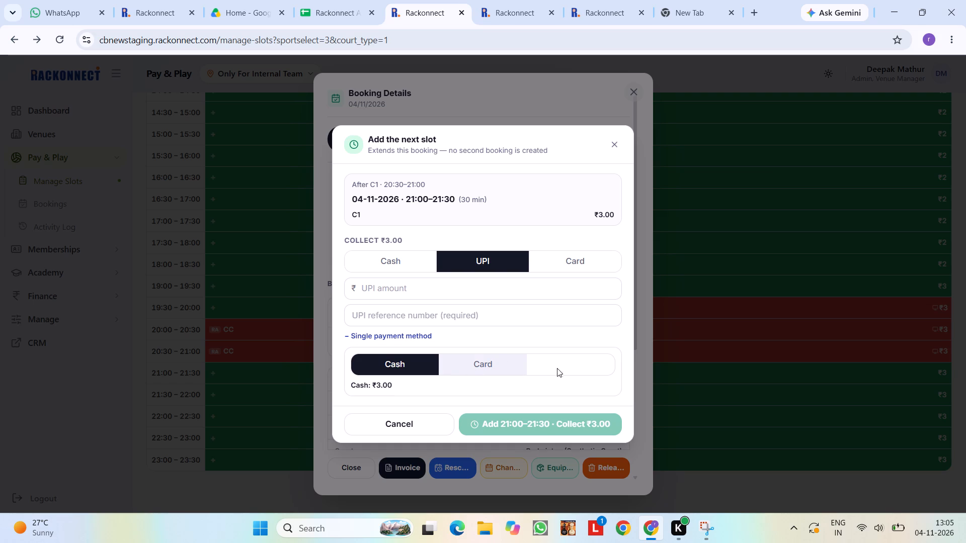
click(409, 264)
click(488, 261)
click(419, 428)
Start adding the next slot to the same booking again, choosing UPI before enabling split payment, to check the second payment method.
click(590, 290)
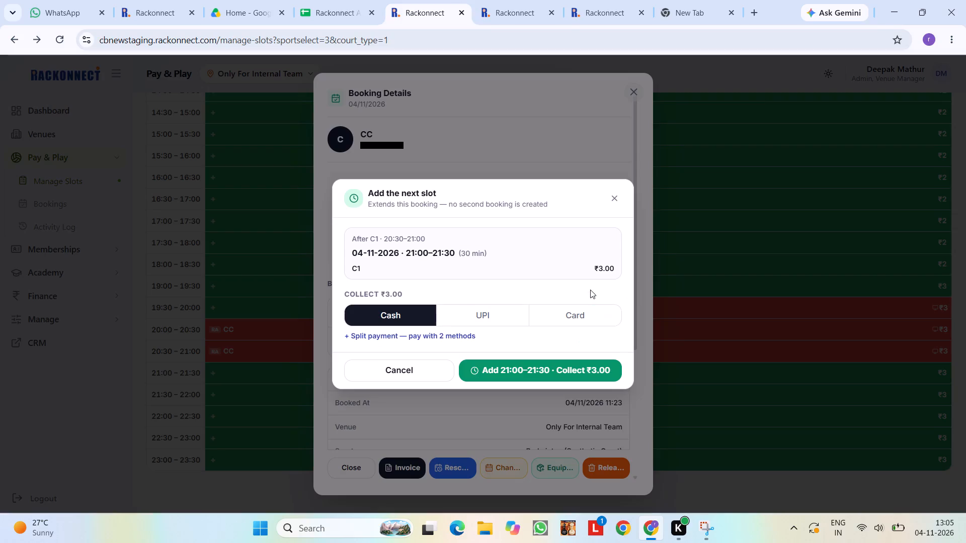
click(464, 313)
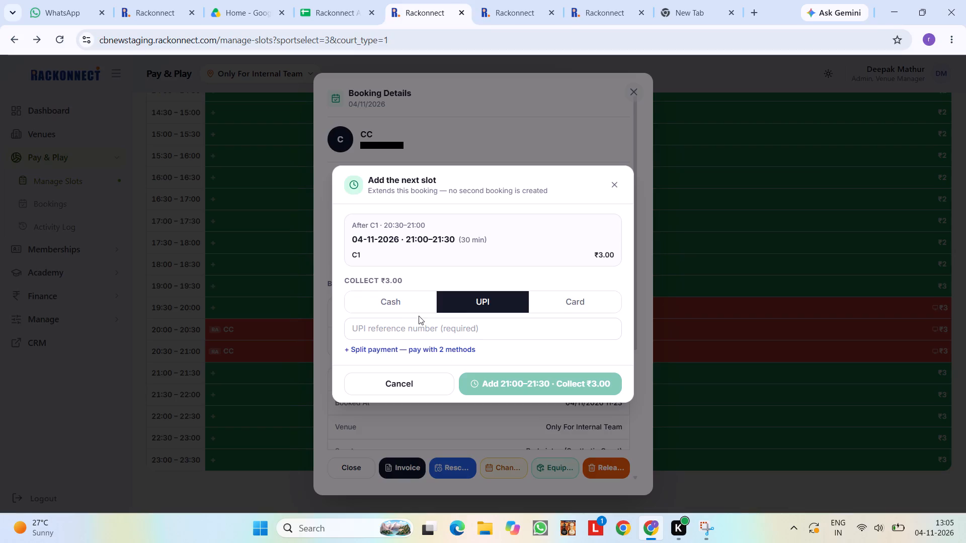
click(400, 351)
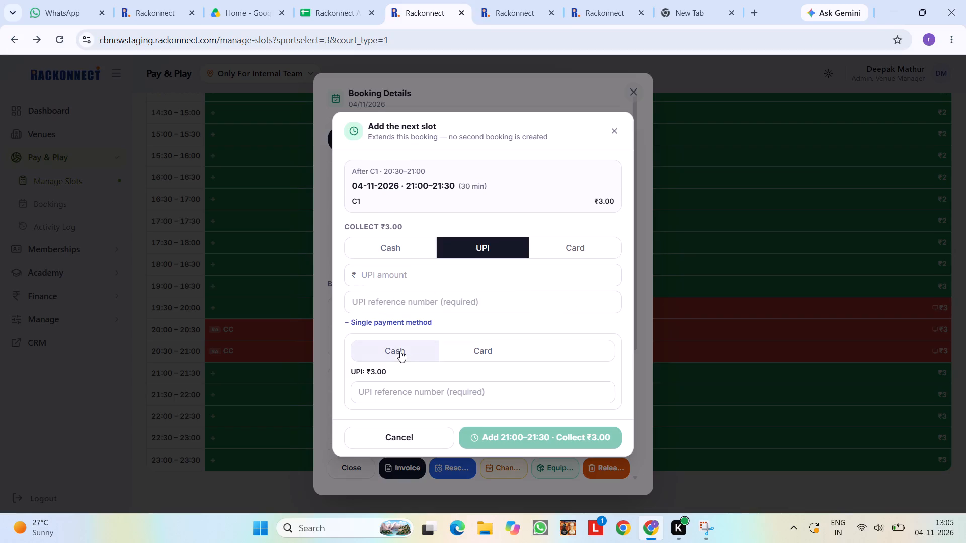
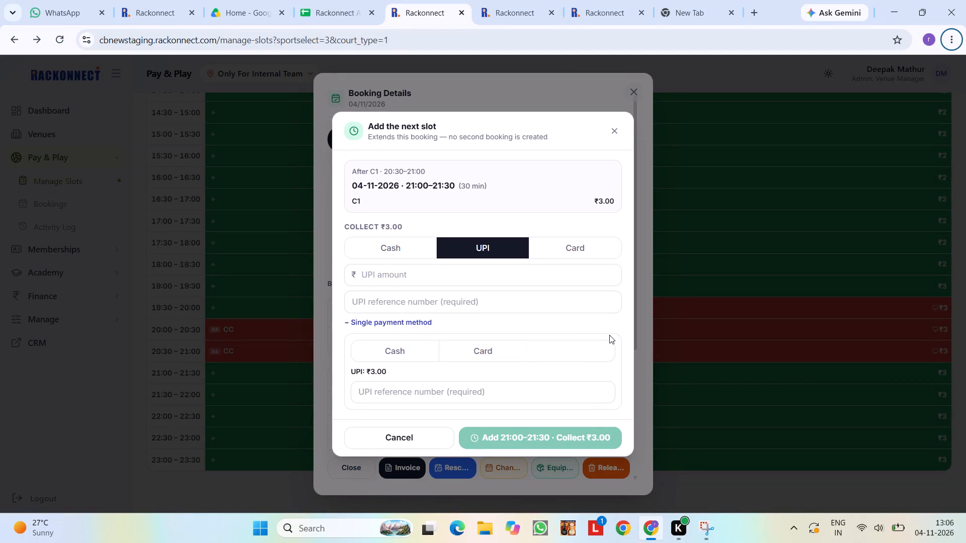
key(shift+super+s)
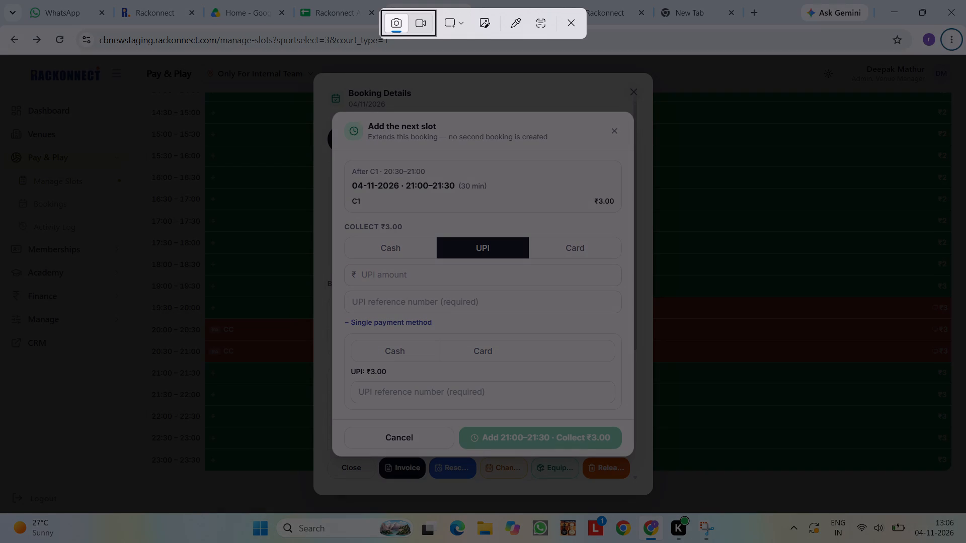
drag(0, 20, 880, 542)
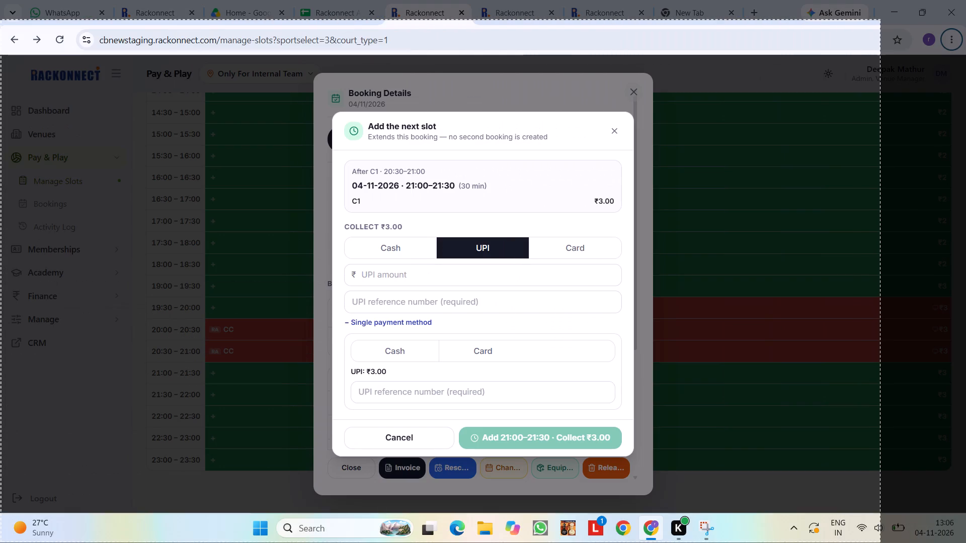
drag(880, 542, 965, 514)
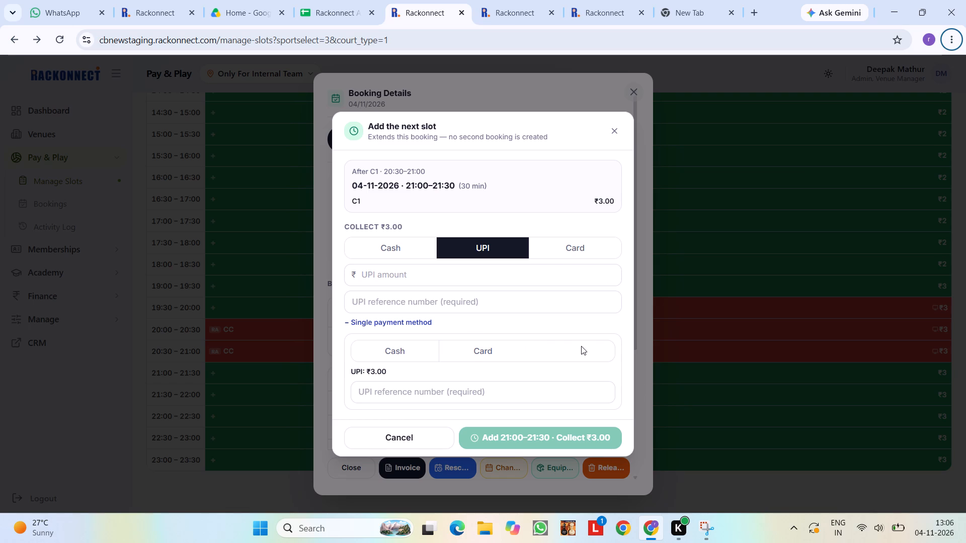
Capture a screenshot of the browser page showing the Add the next slot split-payment dialog and open it in Snipping Tool for markup.
key(shift+super+s)
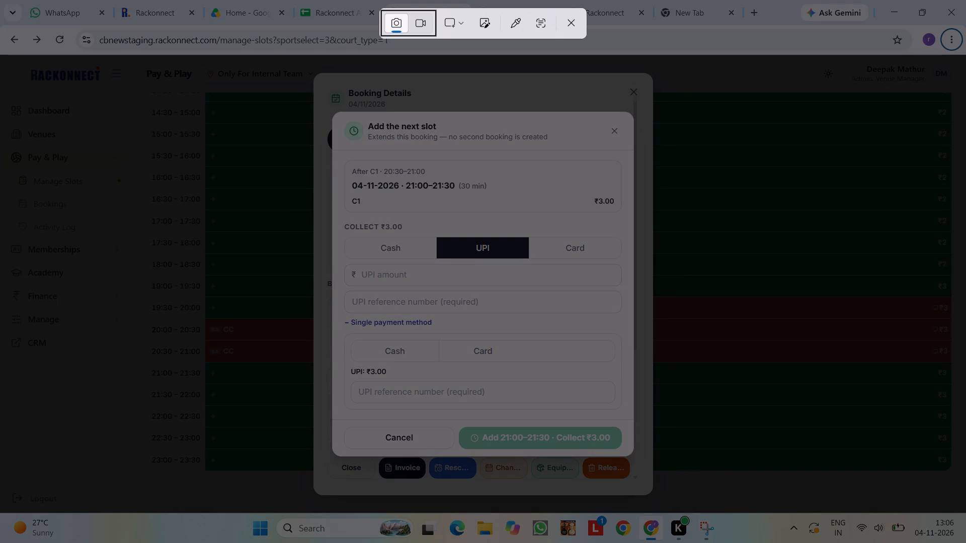
drag(0, 20, 965, 537)
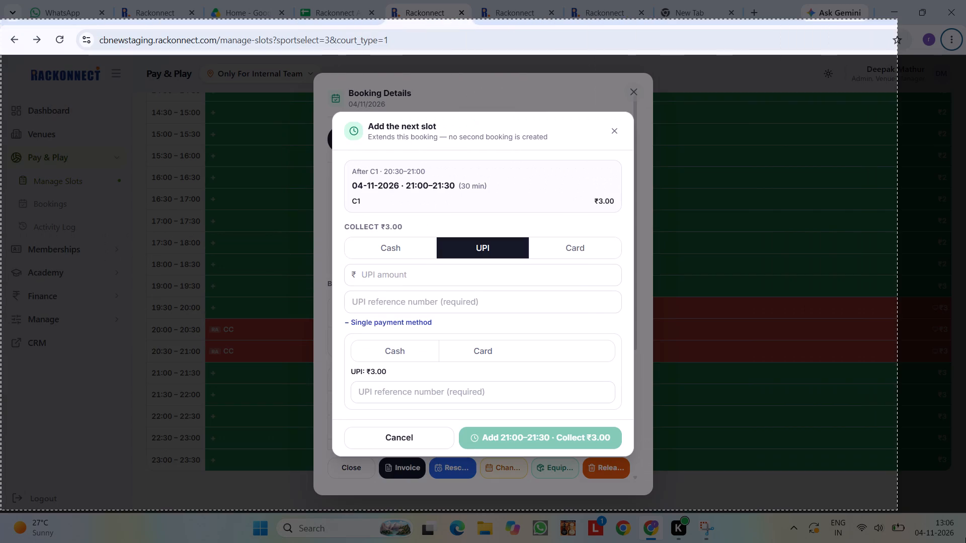
drag(965, 537, 965, 518)
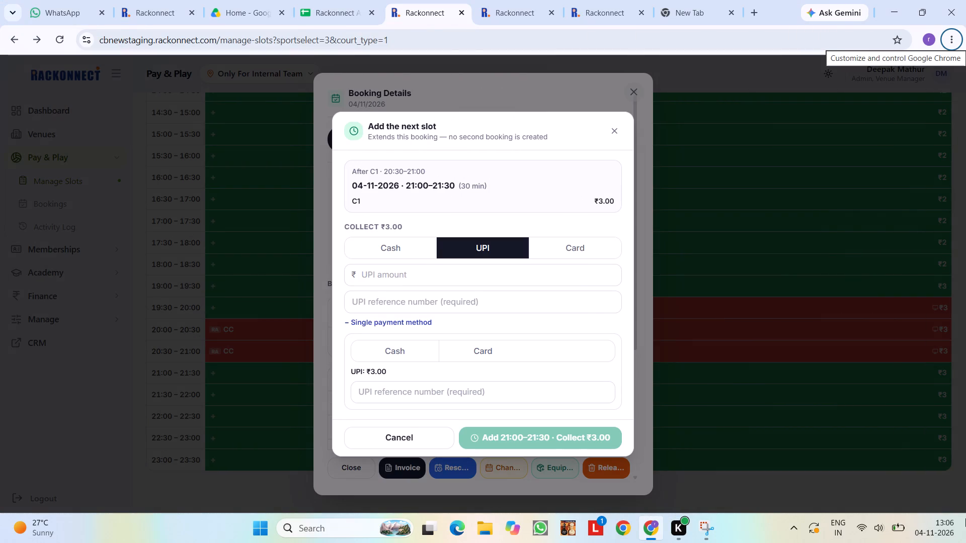
click(911, 376)
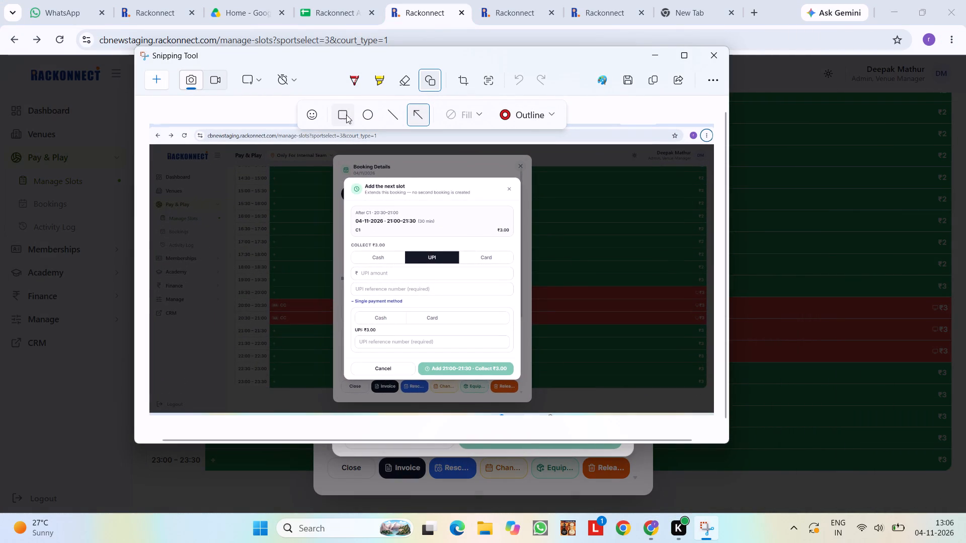
Outline the second payment method row (Cash, Card) with a red rectangle and add a red arrow pointing down at its empty third option.
click(348, 113)
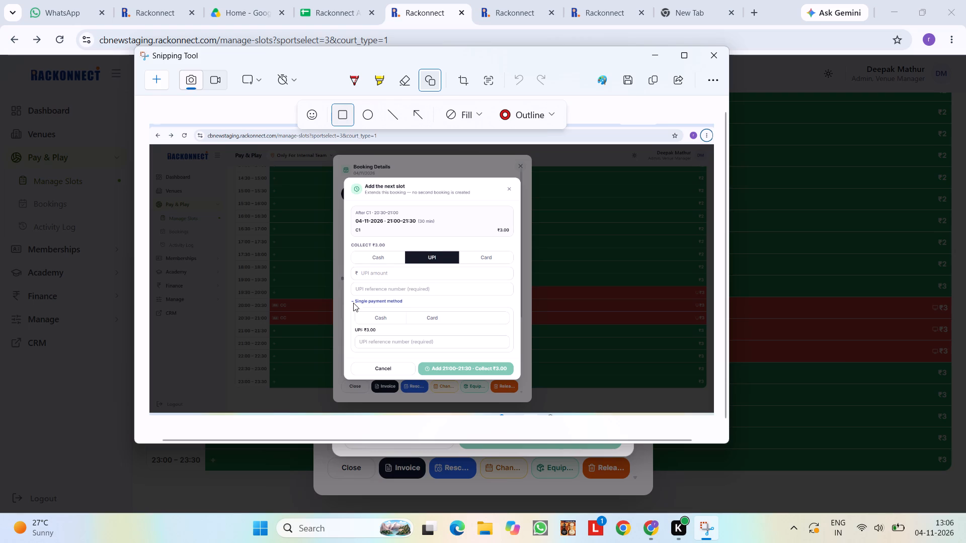
drag(350, 308, 516, 328)
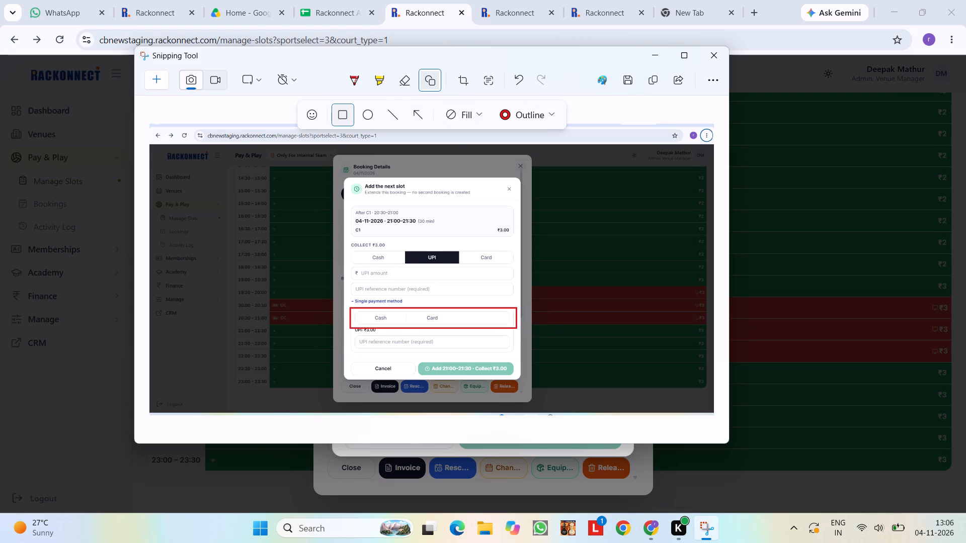
drag(516, 328, 518, 327)
click(484, 276)
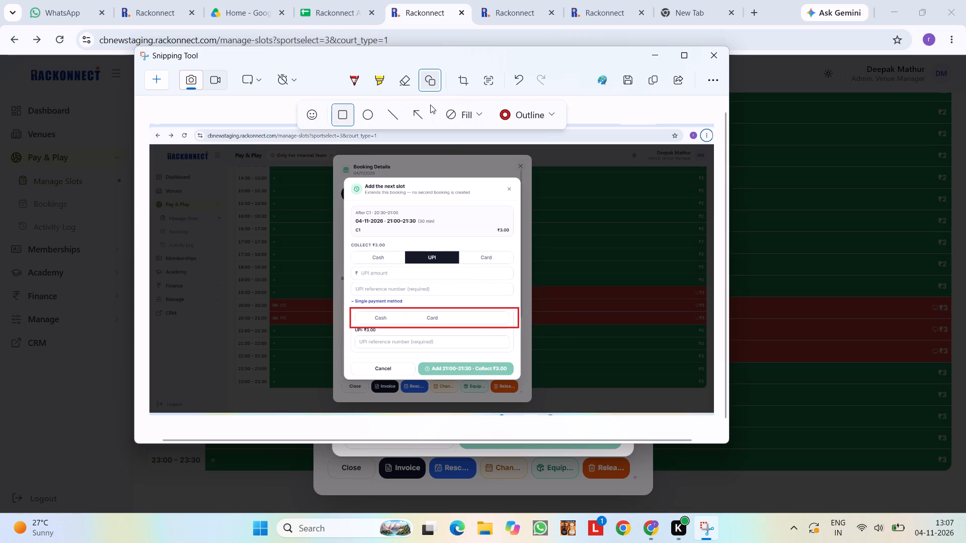
click(421, 109)
drag(481, 294, 479, 309)
click(521, 304)
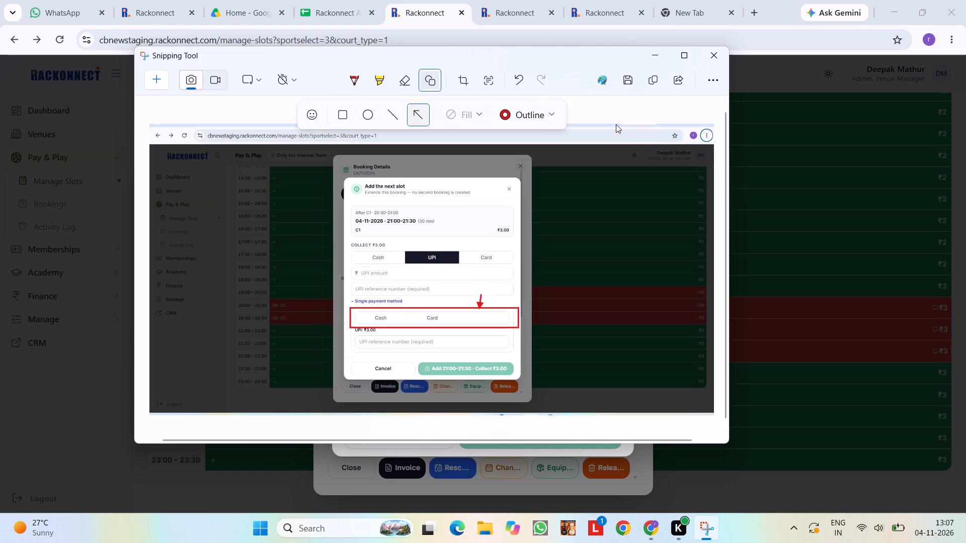
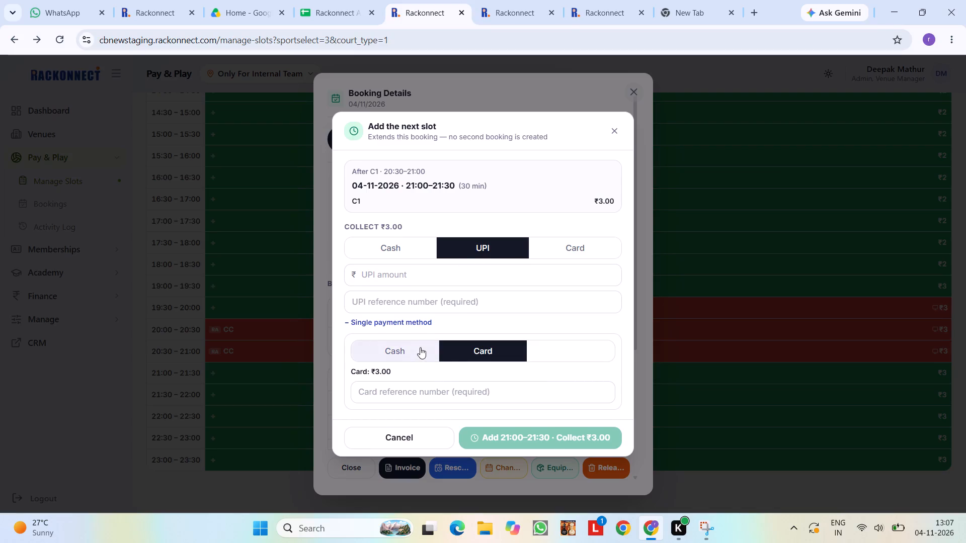
Cancel adding the next slot with split payment and close the booking details.
click(409, 428)
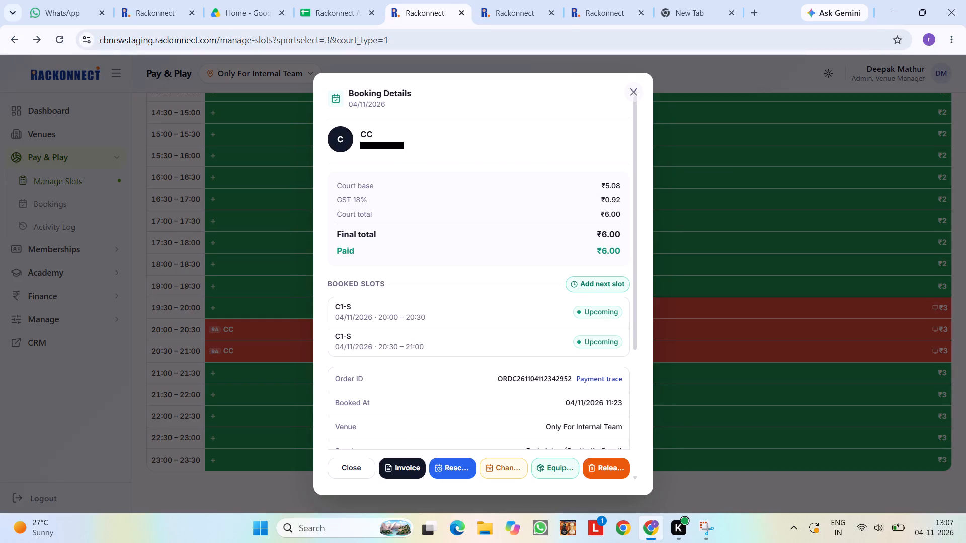
click(358, 468)
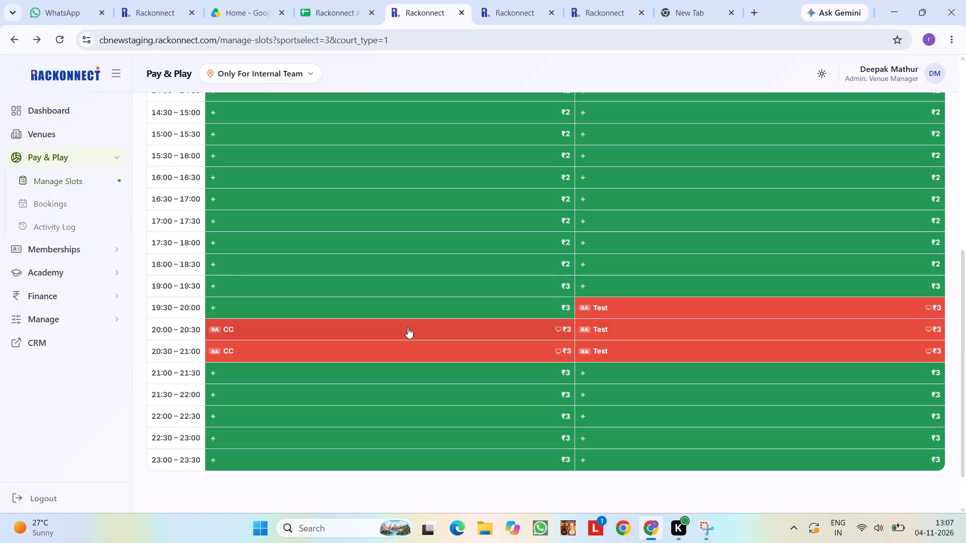
Open the CC booking at 20:00–20:30 and examine its price summary, order details and payment history.
click(408, 327)
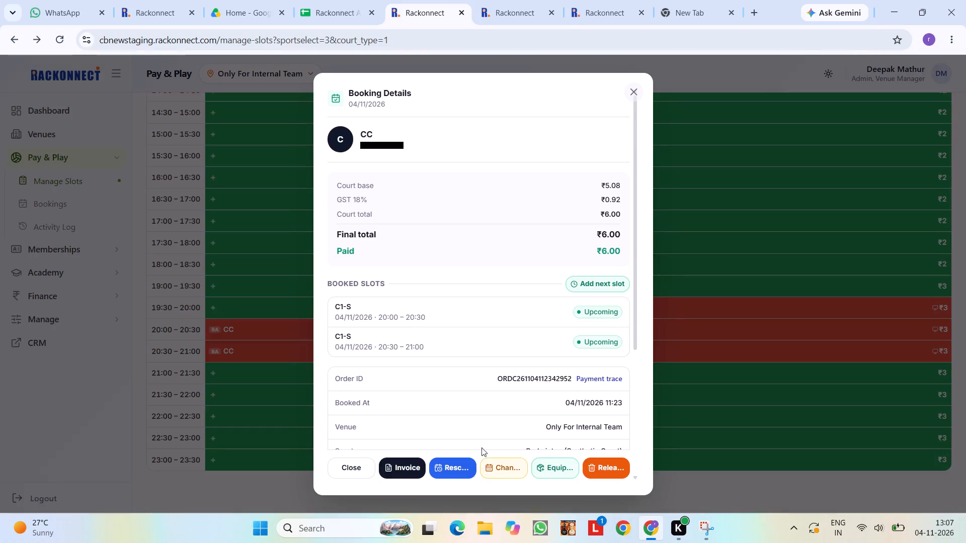
scroll(435, 365, down, 1)
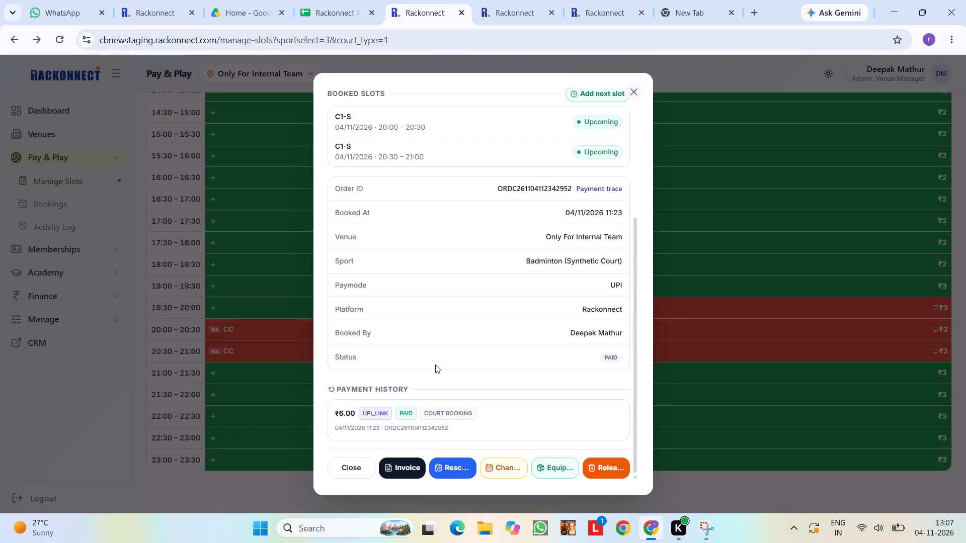
scroll(435, 365, down, 4)
scroll(423, 429, up, 3)
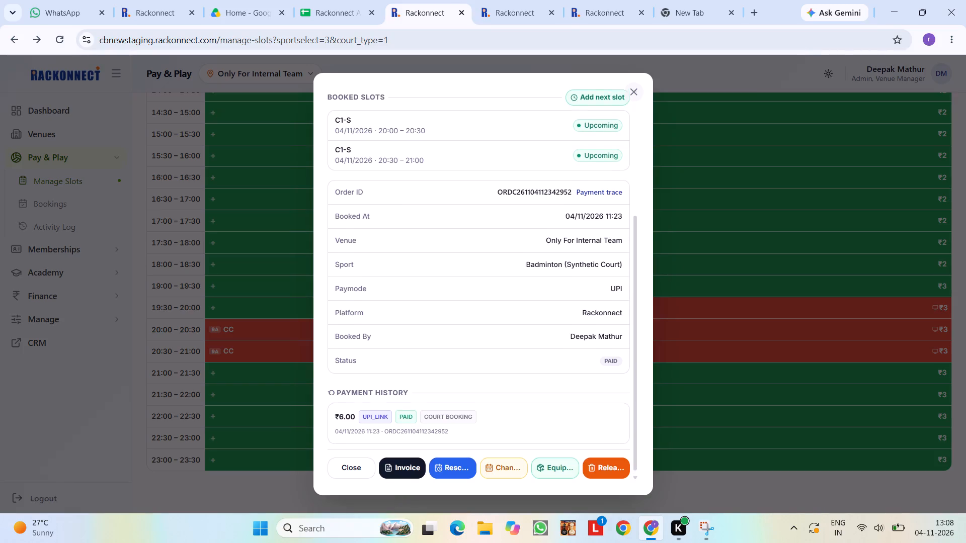
scroll(423, 429, up, 7)
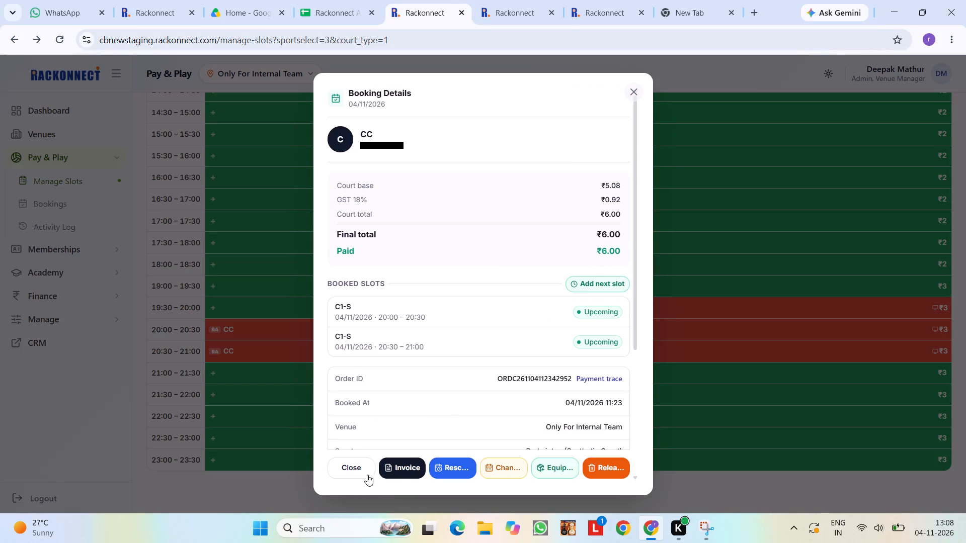
Add the next slot, 21:00–21:30 on court C1, to the CC booking, collecting ₹3.00 in cash.
click(604, 289)
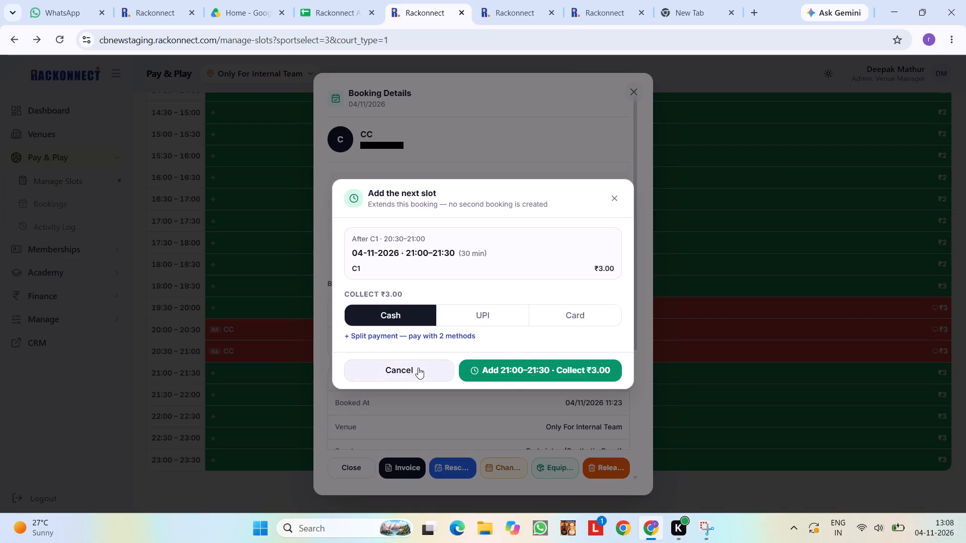
click(514, 375)
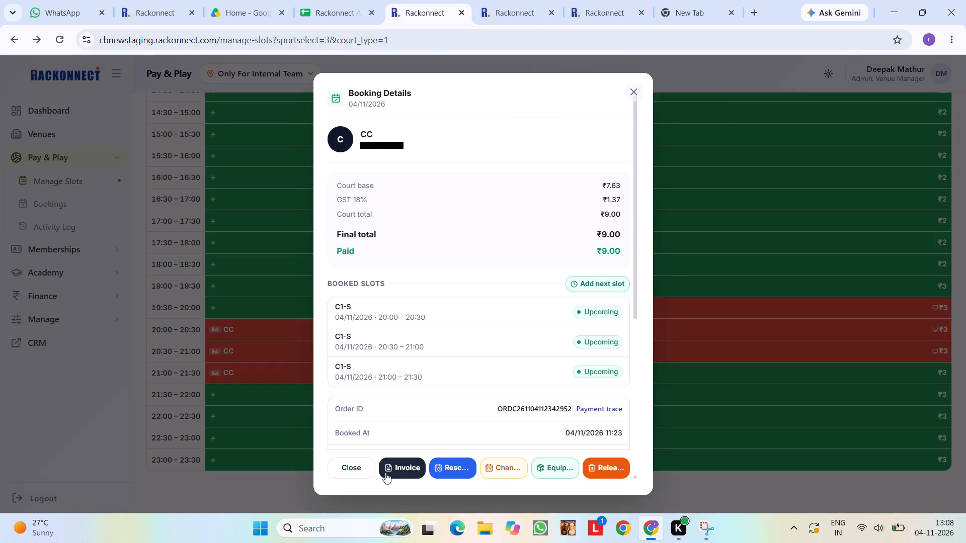
Review the extended booking's payment history and its invoice, including court bookings, totals and platform charges, and return to the slot grid.
scroll(375, 302, down, 1)
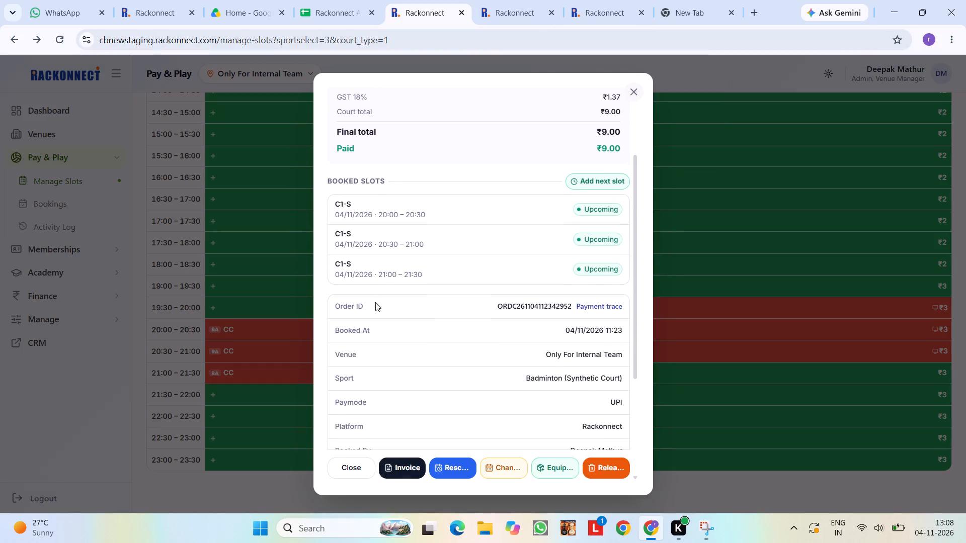
scroll(375, 302, down, 4)
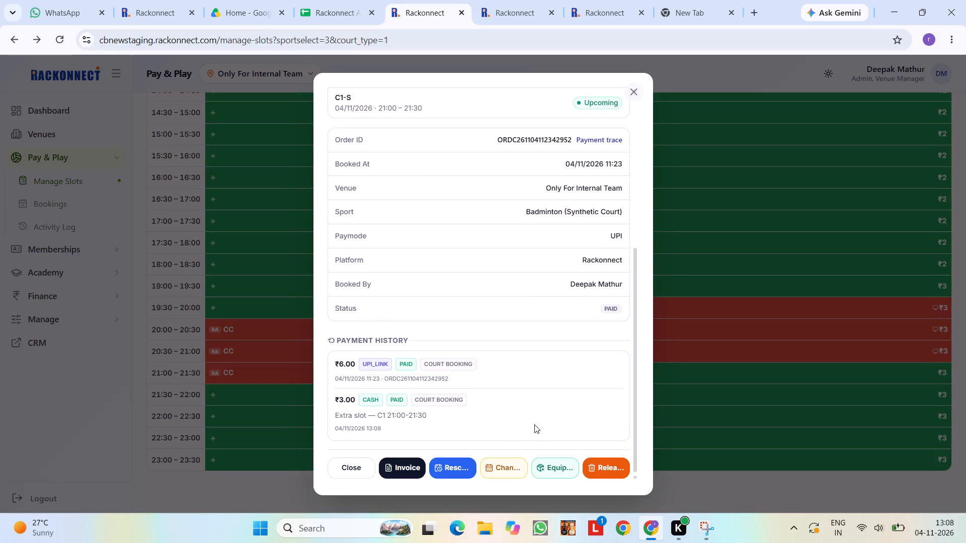
click(399, 460)
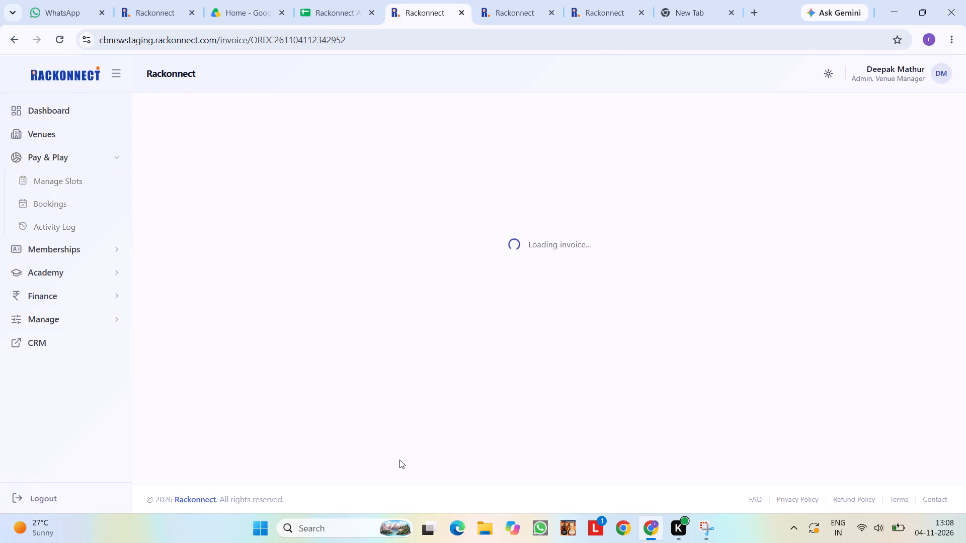
scroll(514, 413, down, 2)
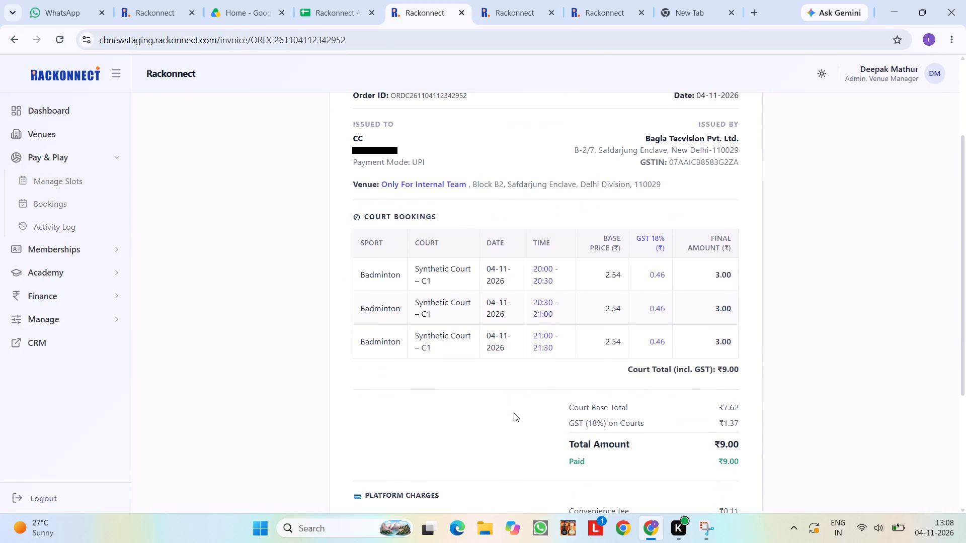
right_click(514, 413)
click(789, 364)
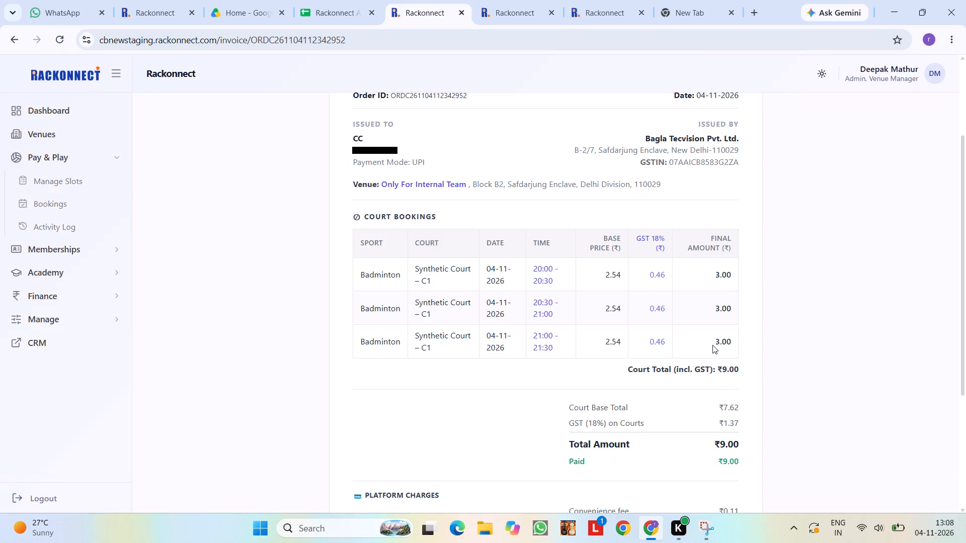
scroll(673, 357, down, 2)
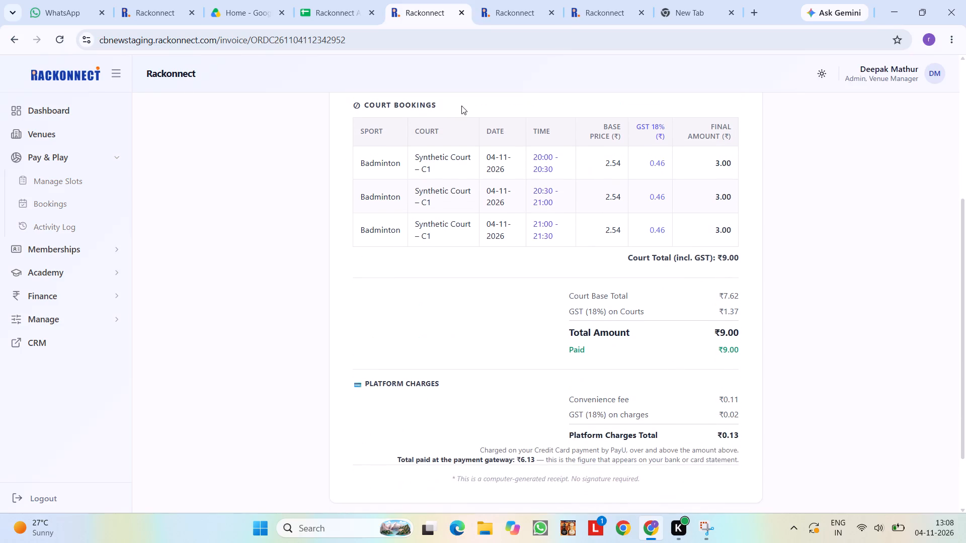
click(12, 41)
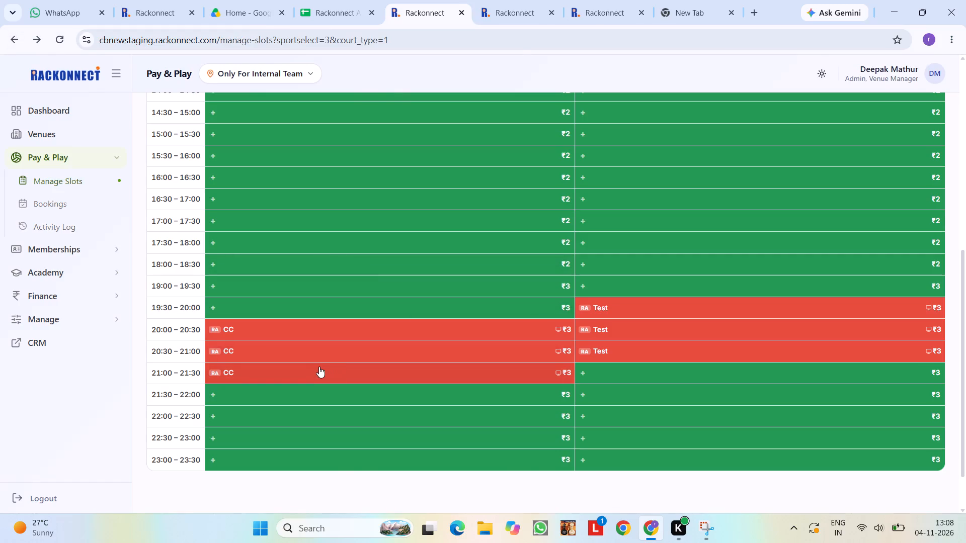
Open the CC booking from its 21:00–21:30 slot, recheck its paymode and payment history, and close it.
click(319, 367)
scroll(443, 301, down, 1)
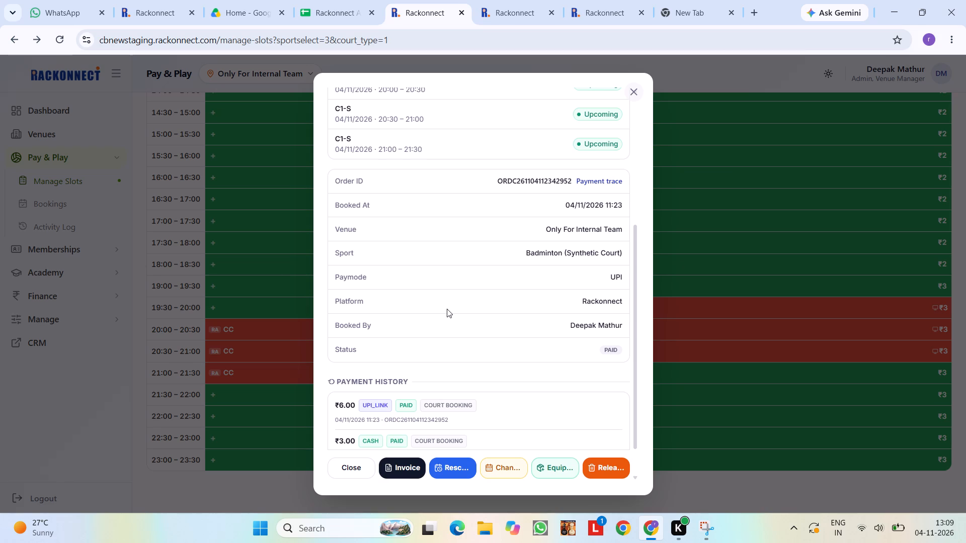
click(631, 92)
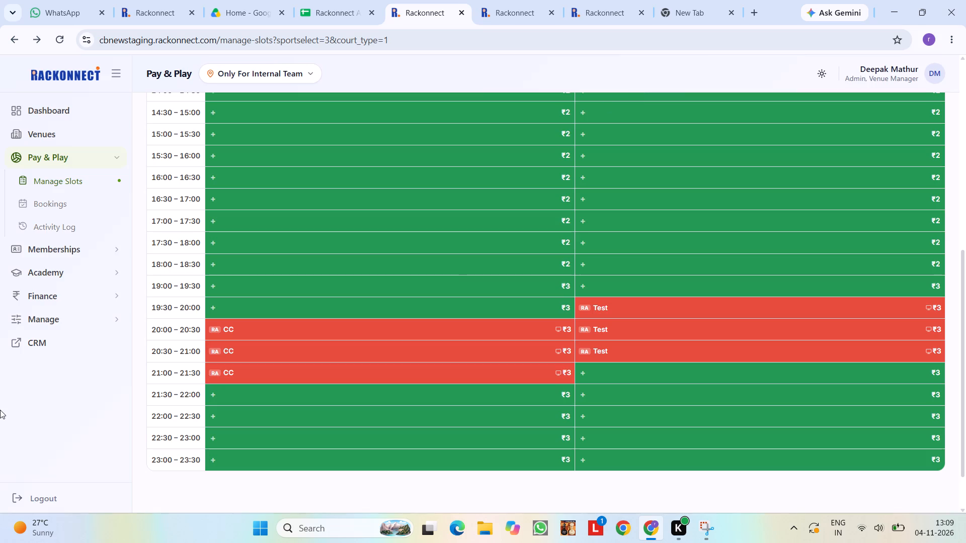
Open the Finance Cashbook and check today's revenue, balances and cash book entries for the extra slot's cash payment.
click(56, 303)
click(52, 274)
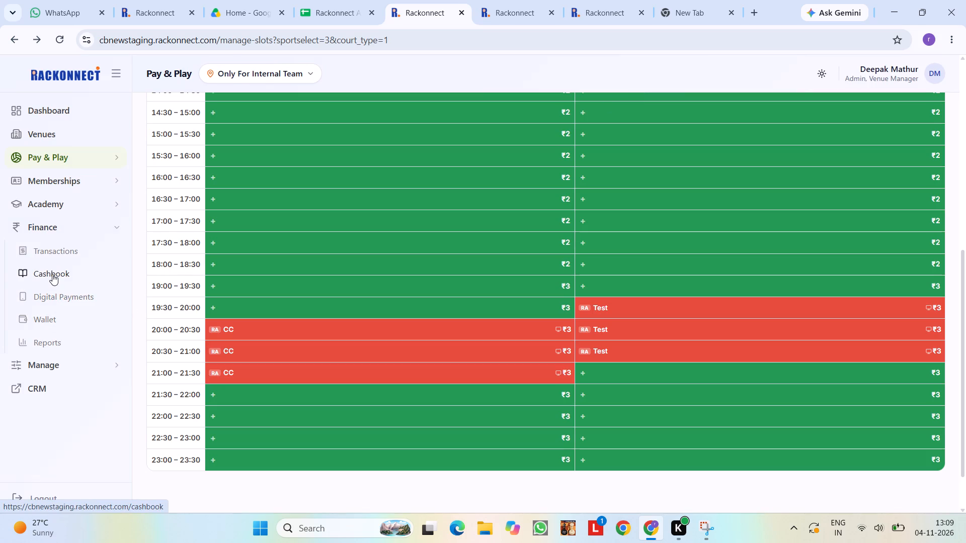
scroll(305, 265, down, 2)
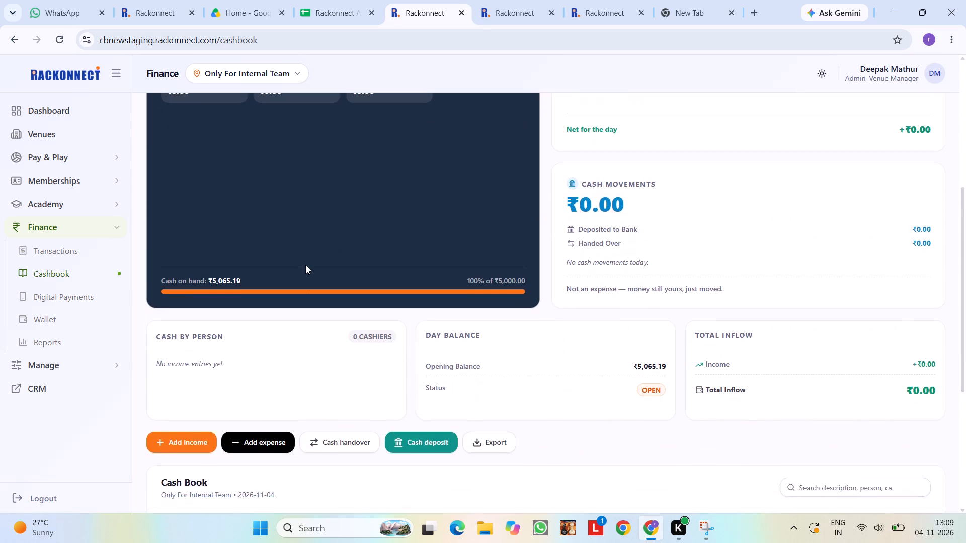
scroll(356, 355, down, 1)
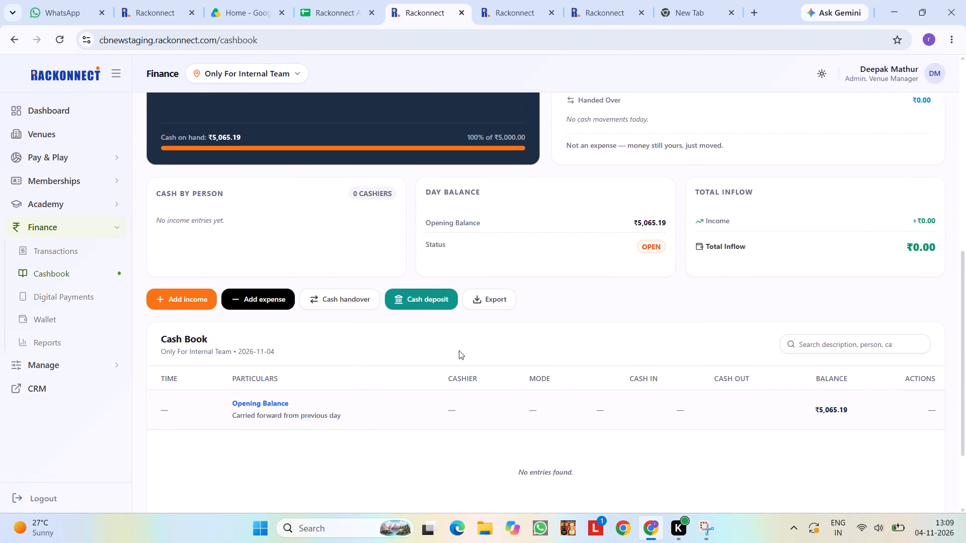
scroll(424, 364, up, 2)
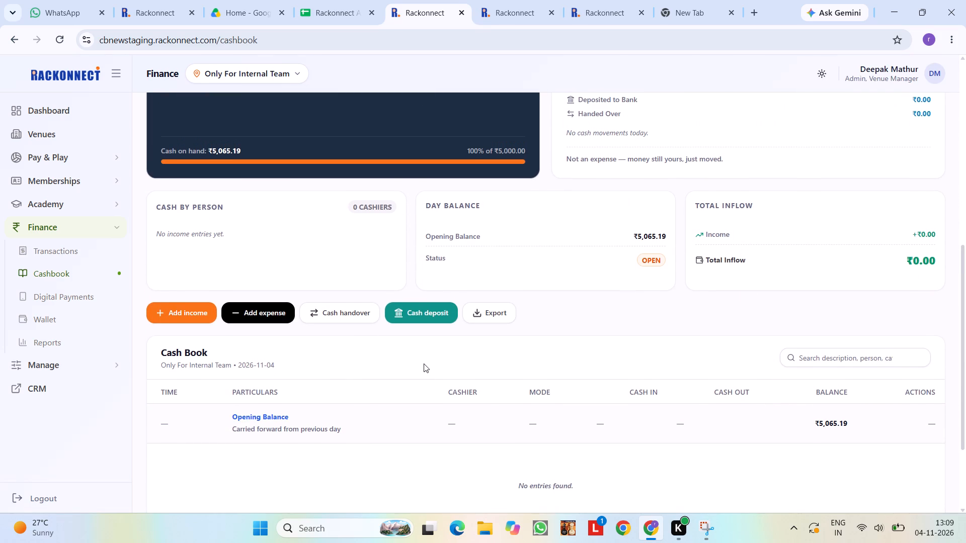
scroll(424, 364, up, 2)
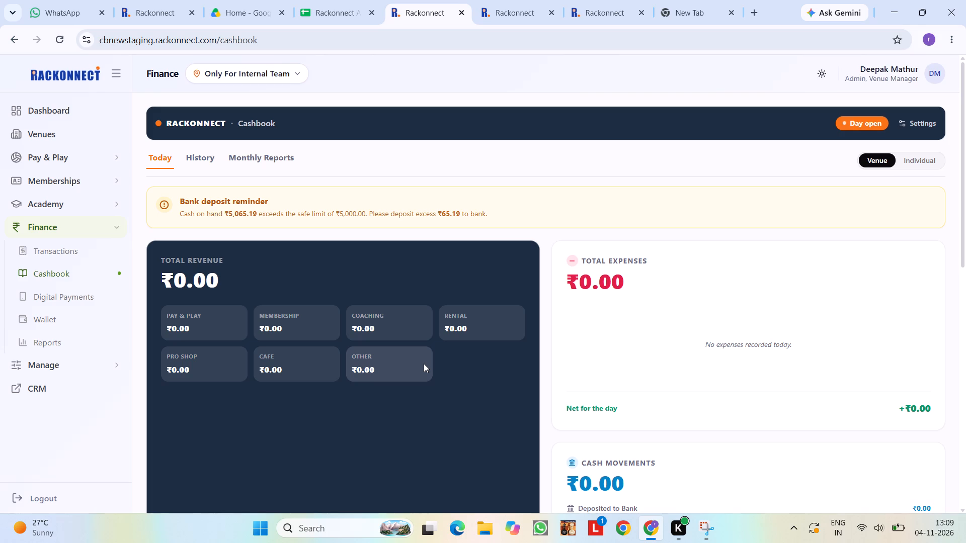
scroll(501, 396, down, 7)
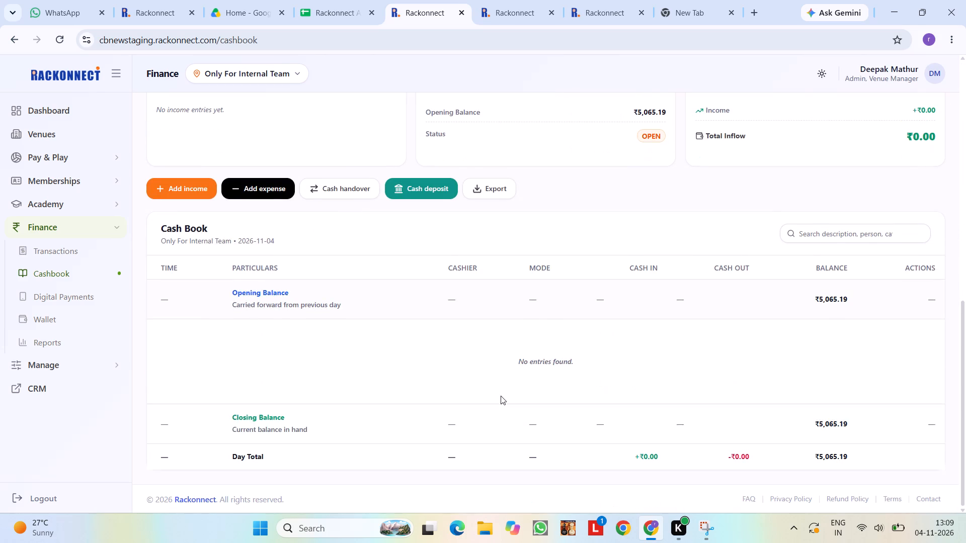
scroll(501, 396, up, 1)
Check the bugs sheet and the Pay & Play transactions list, and examine the cash book entry for the CC extra slot.
click(307, 1)
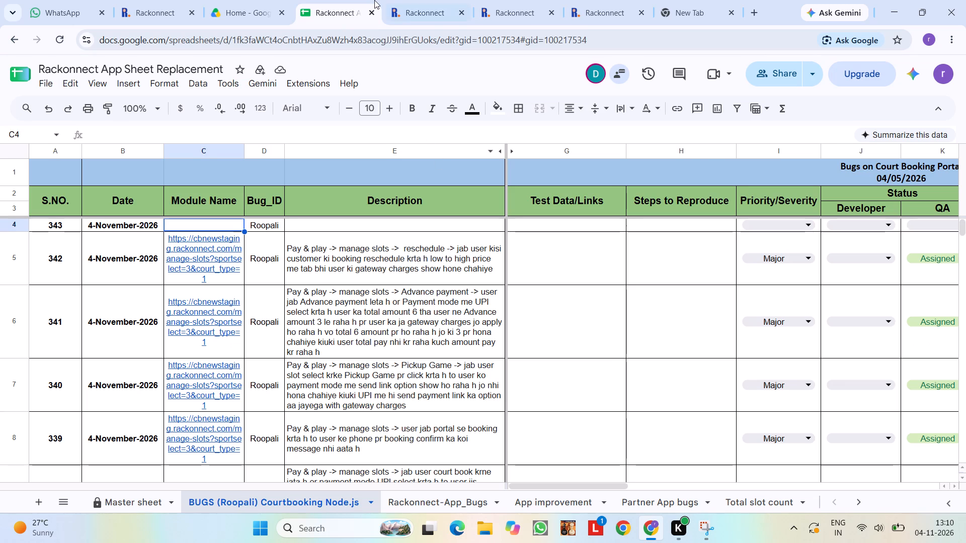
click(425, 0)
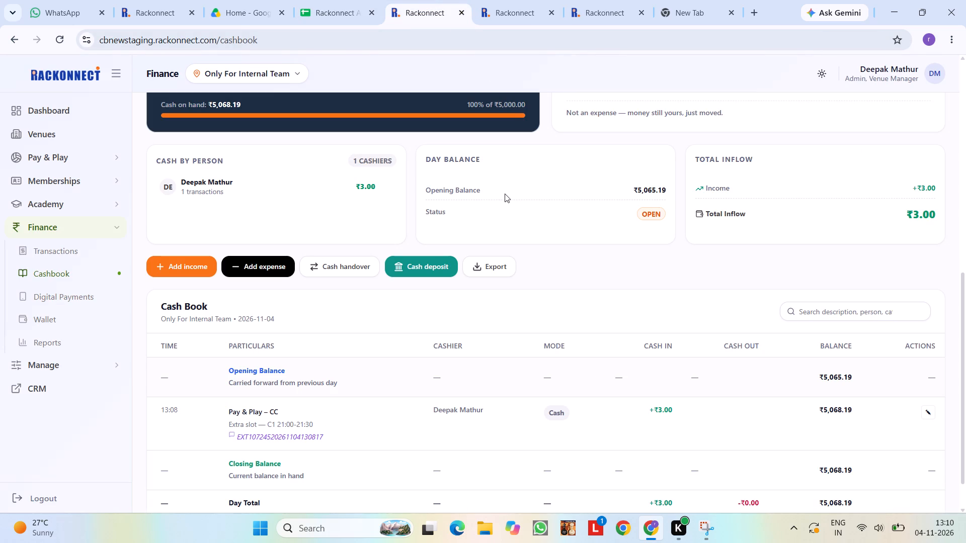
click(534, 0)
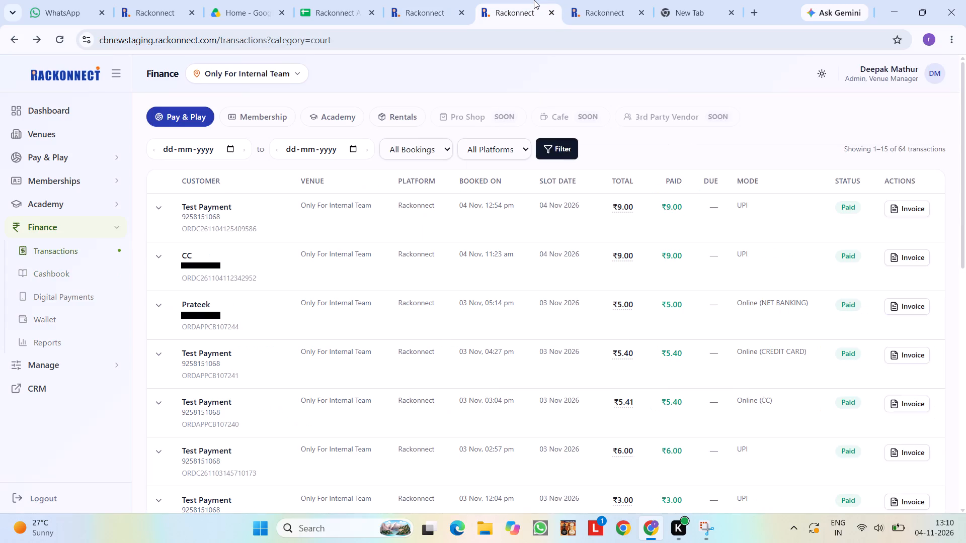
click(351, 0)
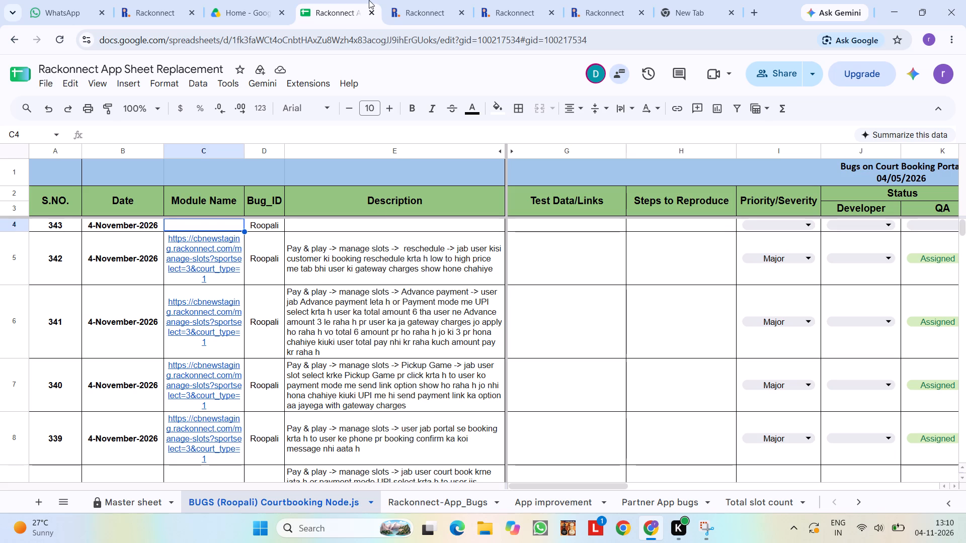
click(386, 8)
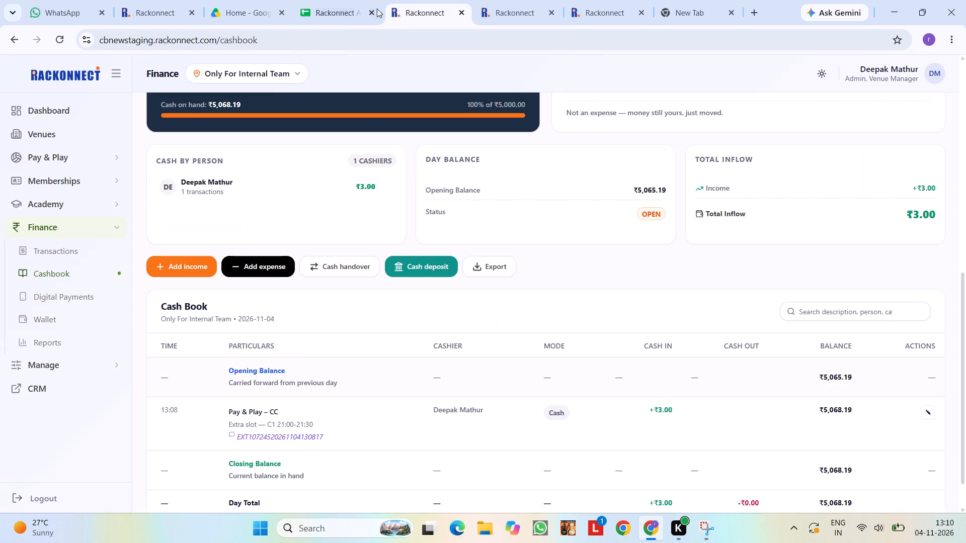
scroll(363, 271, down, 3)
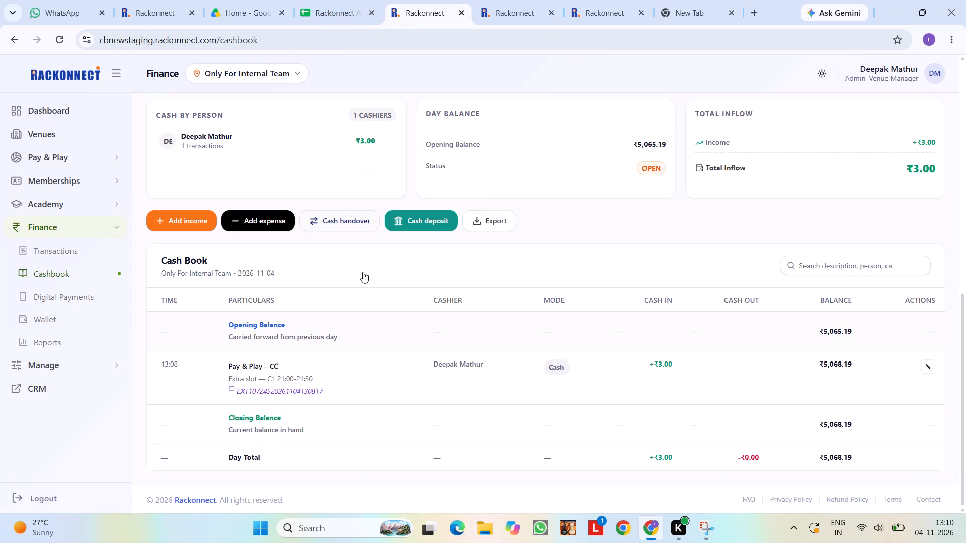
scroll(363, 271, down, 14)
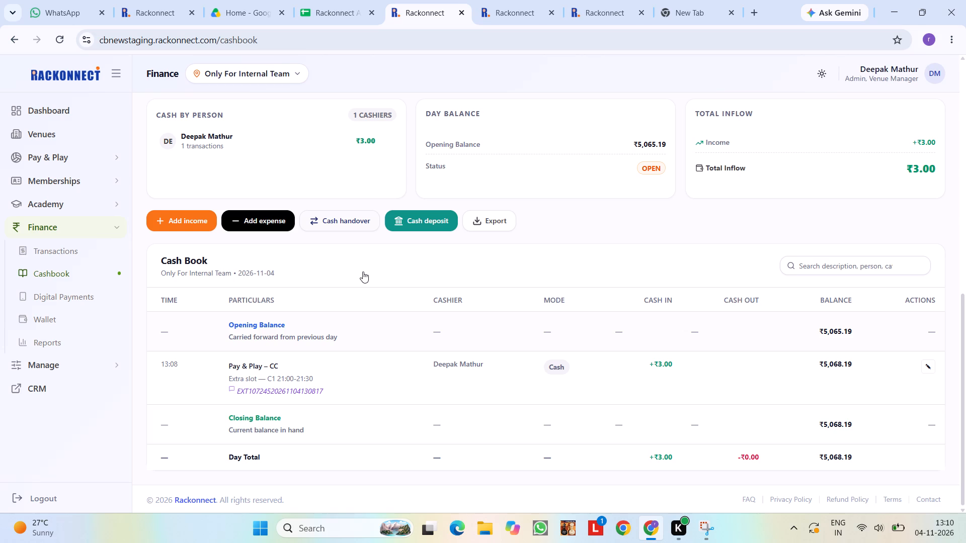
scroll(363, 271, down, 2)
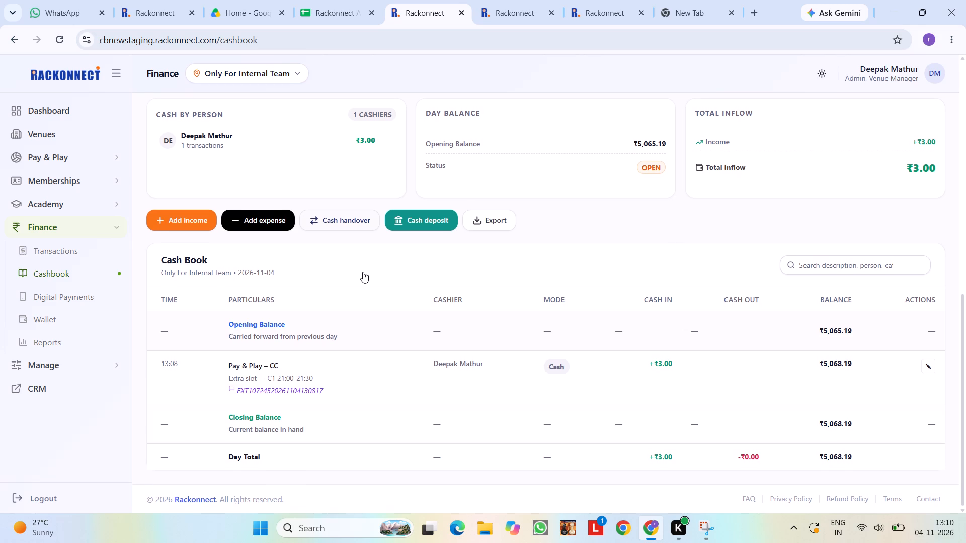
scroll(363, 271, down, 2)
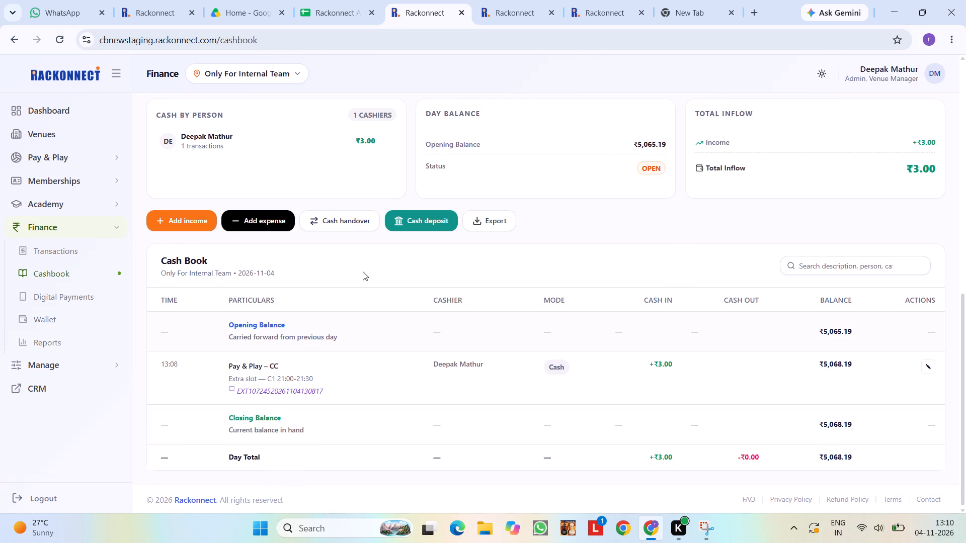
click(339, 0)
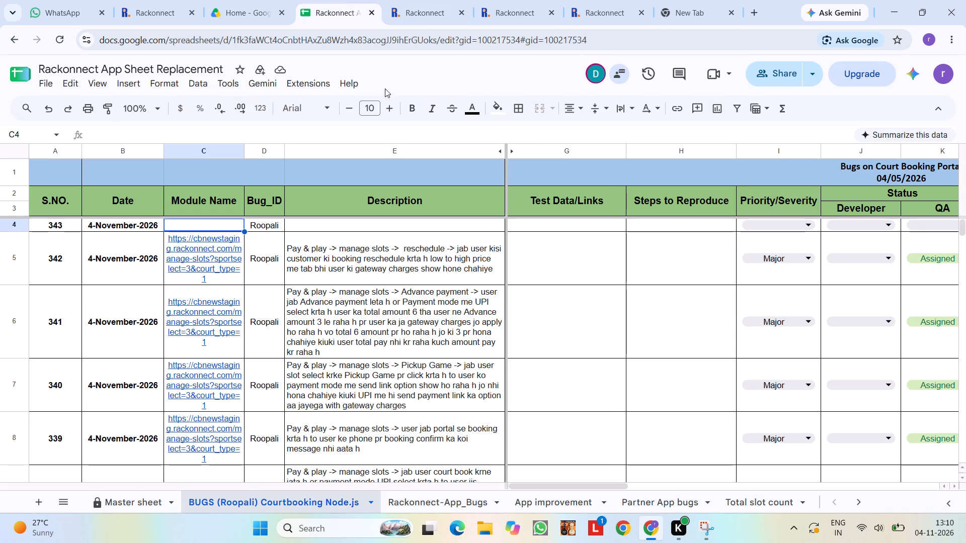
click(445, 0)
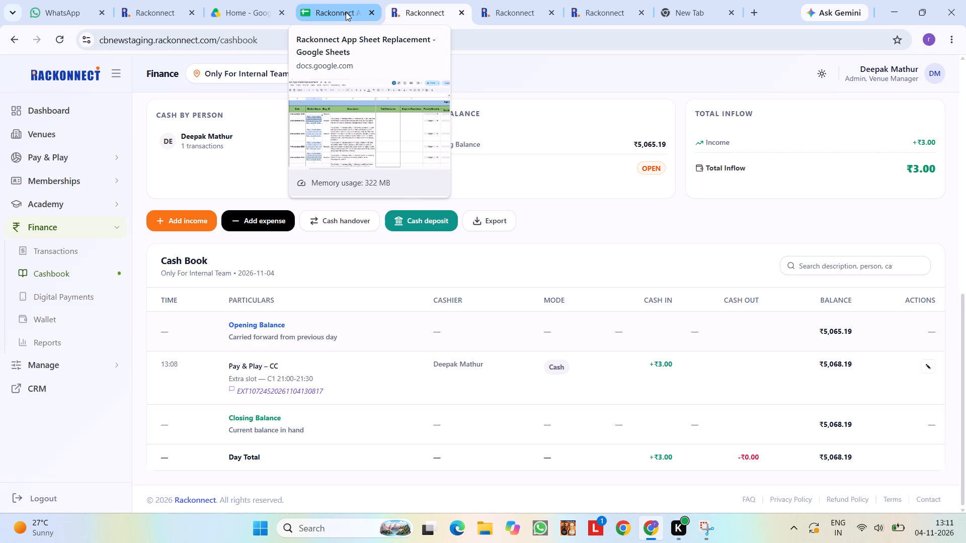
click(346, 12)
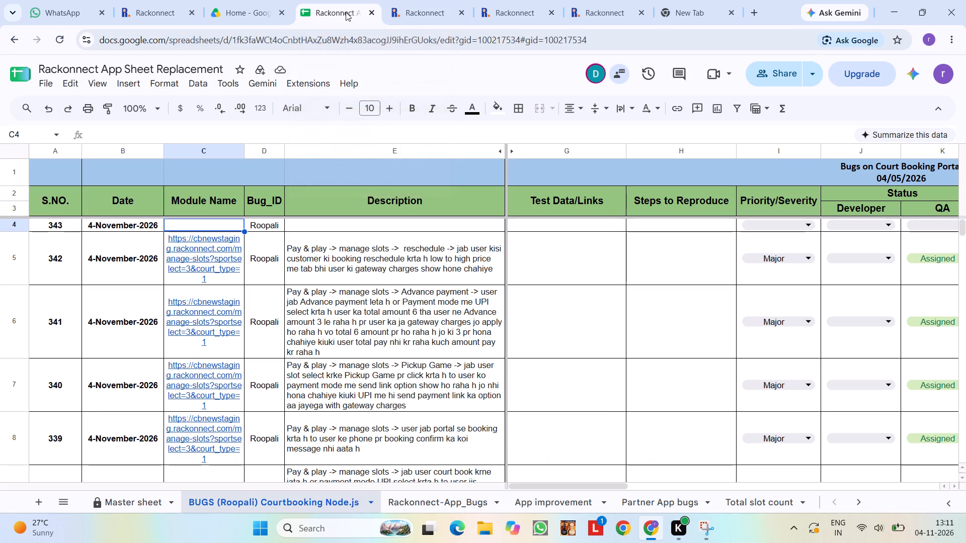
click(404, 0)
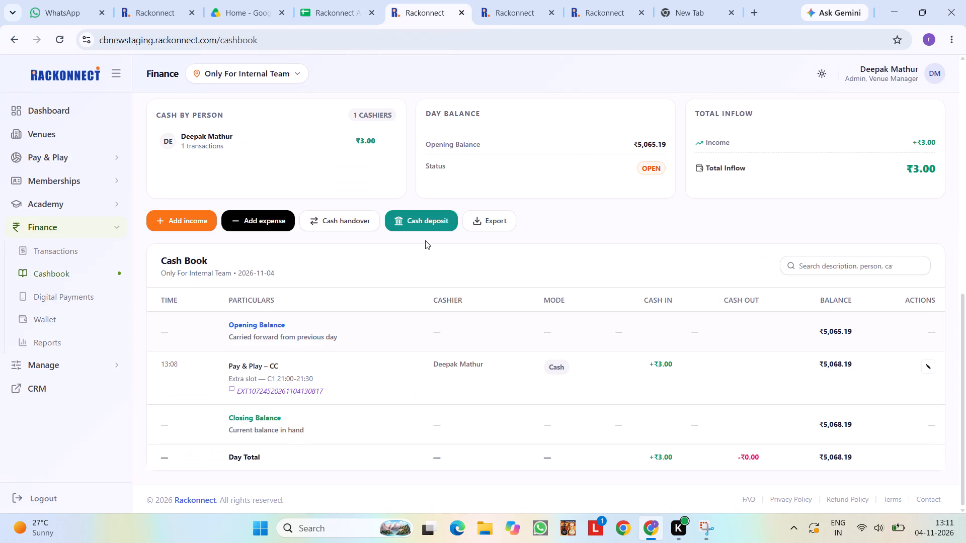
Reload the Finance Cashbook and recheck today's revenue, cash on hand, day balance and cash book entries.
scroll(425, 240, up, 9)
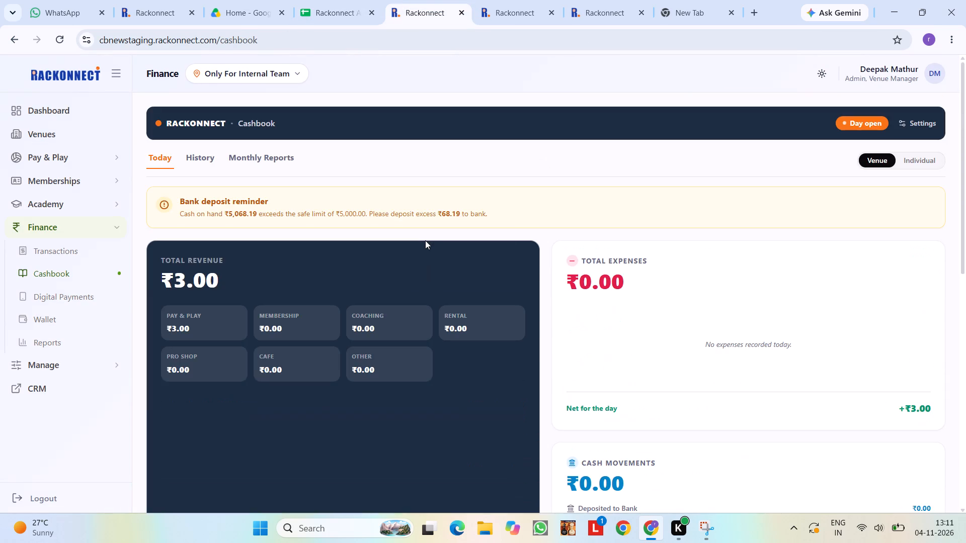
key(F5)
scroll(537, 348, down, 2)
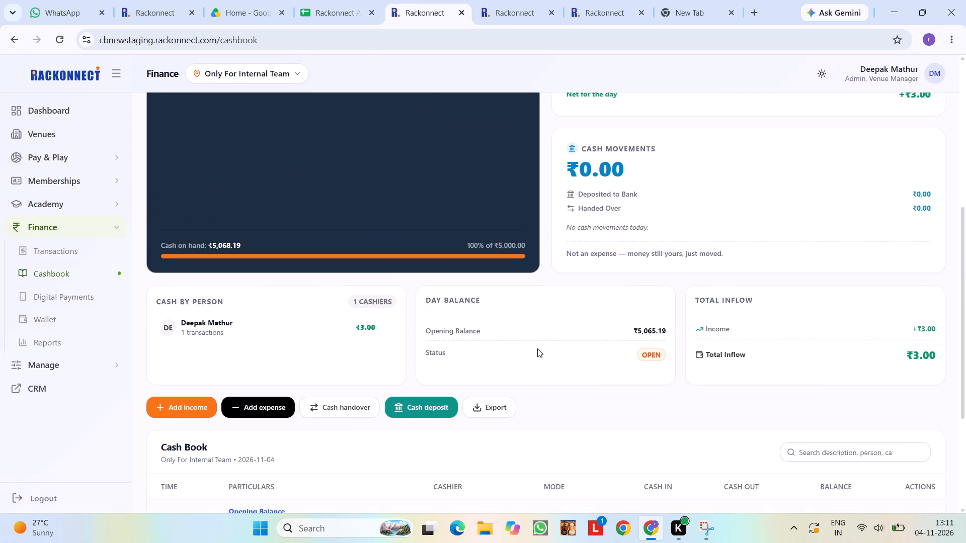
scroll(537, 348, down, 3)
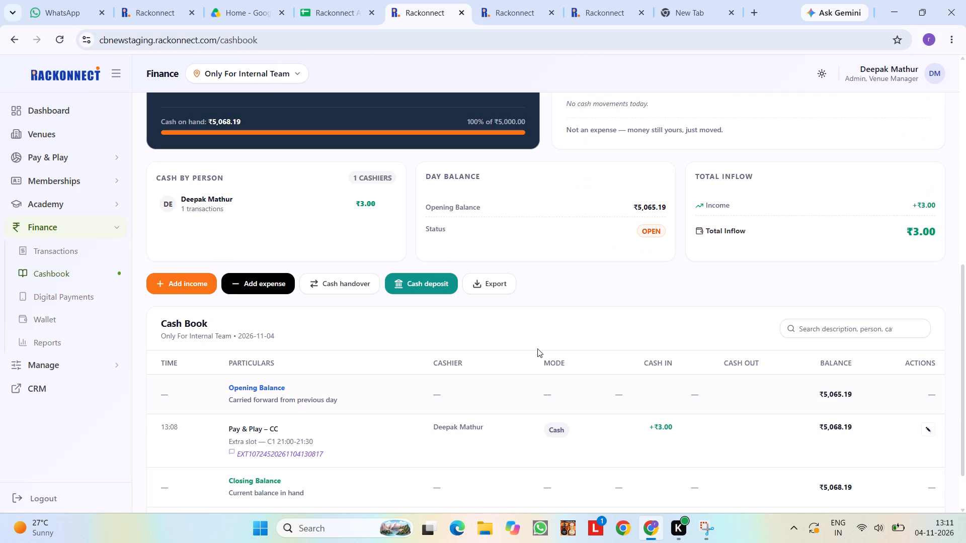
scroll(537, 348, down, 2)
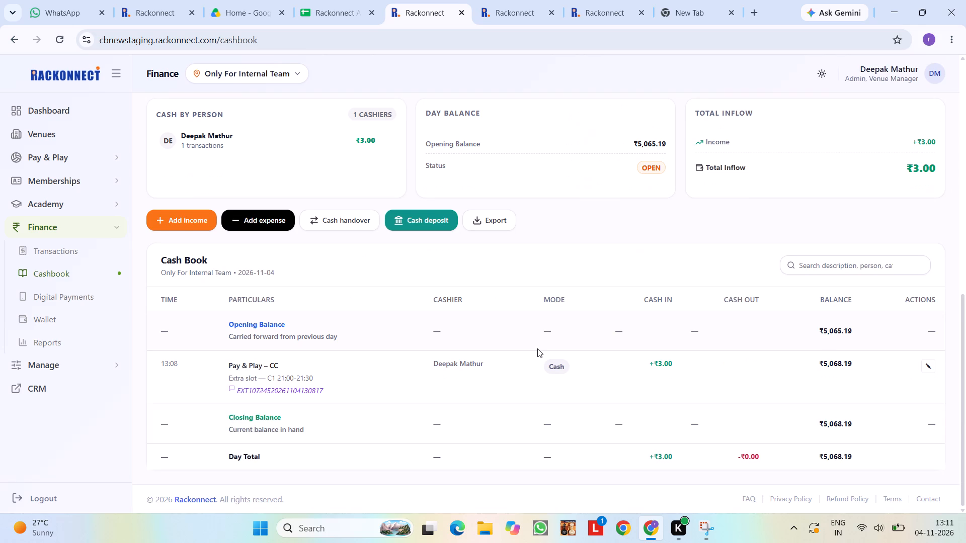
scroll(537, 348, down, 2)
Check the bugs sheet and the Pay & Play transactions list, and return to the Cashbook.
click(326, 0)
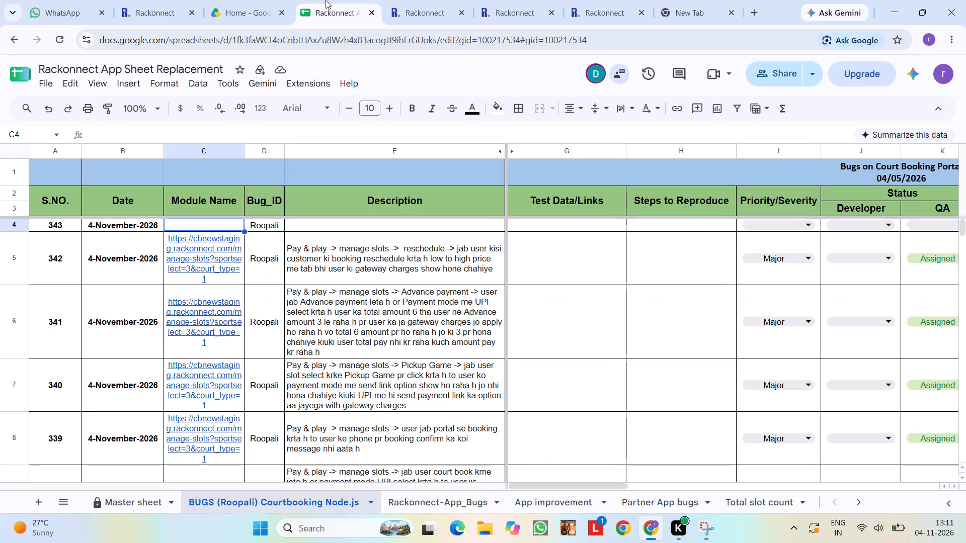
scroll(421, 316, up, 2)
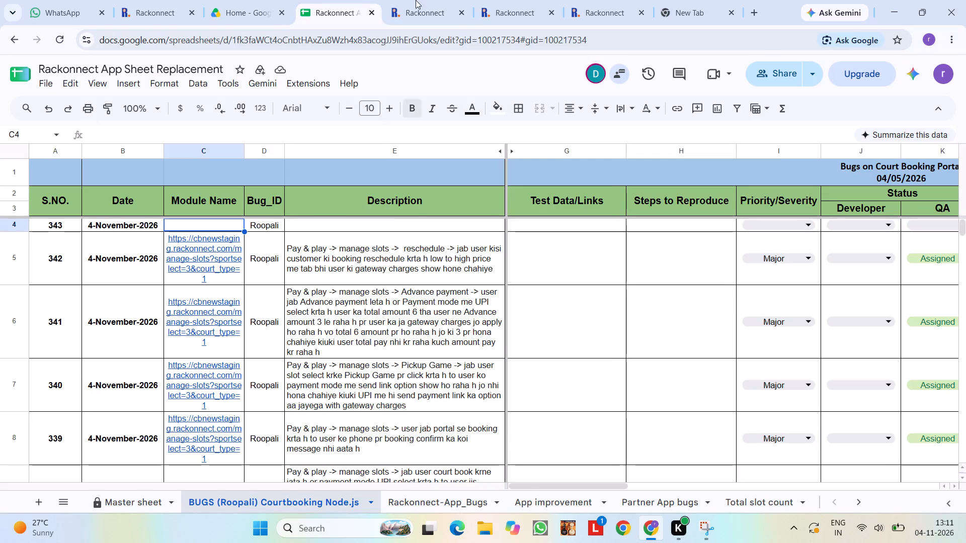
click(418, 1)
click(500, 0)
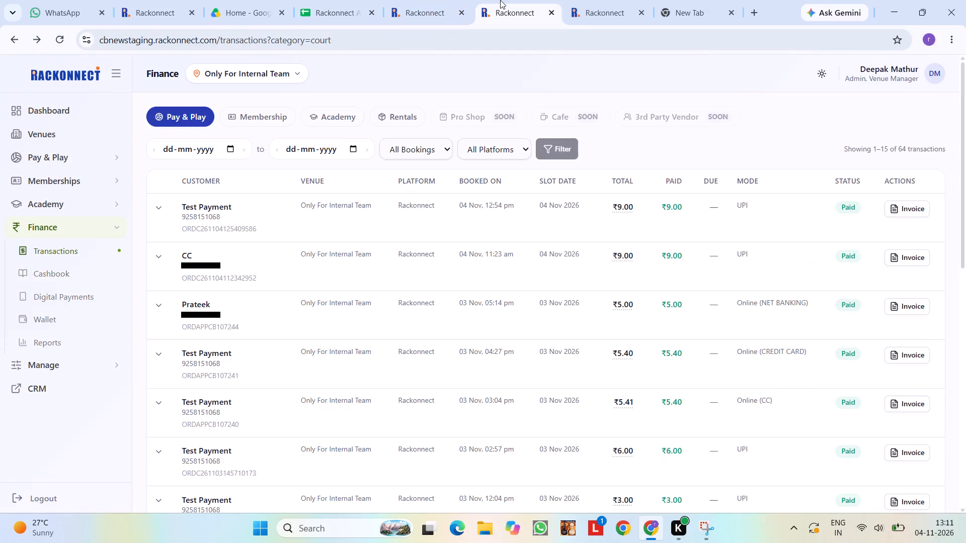
click(447, 0)
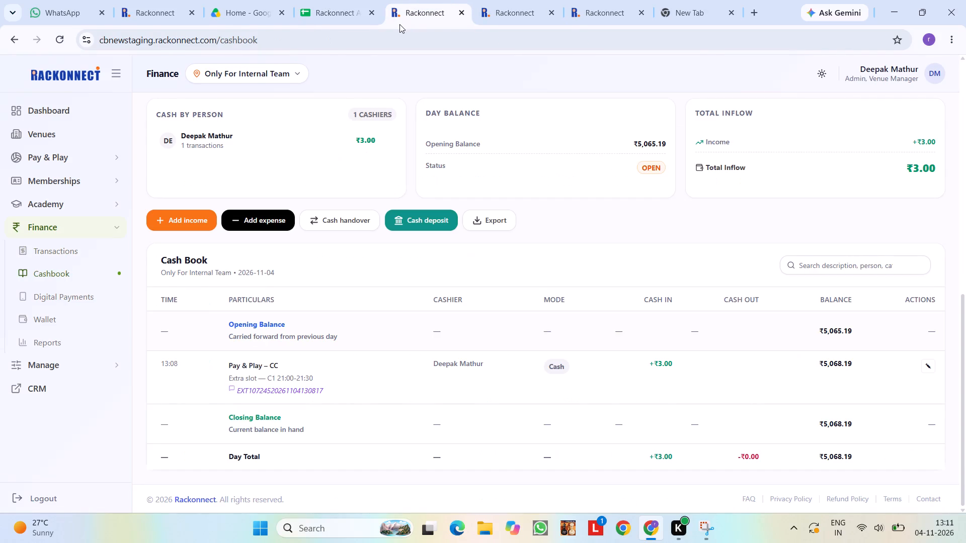
Open the CC booking on court C1 from the Manage Slots grid and review its paymode and payment history.
click(74, 155)
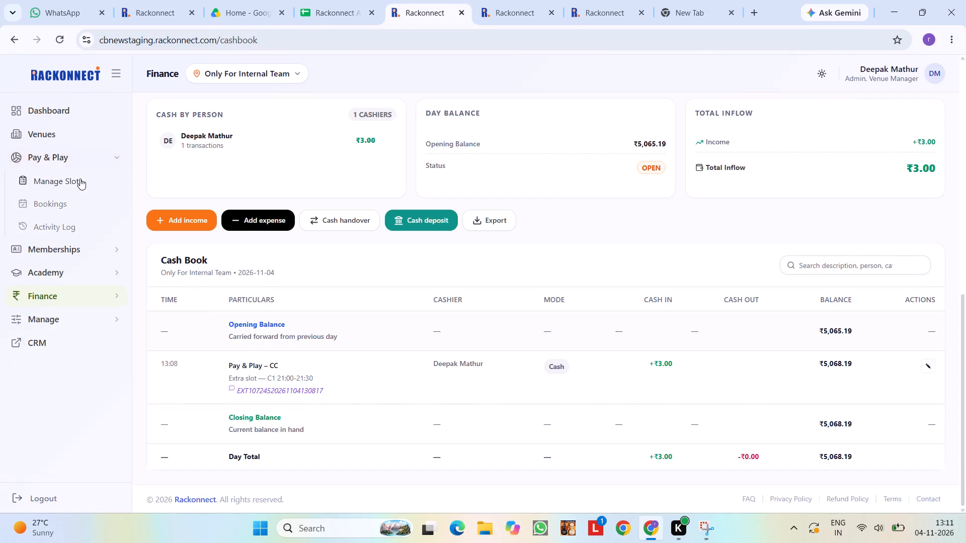
click(80, 178)
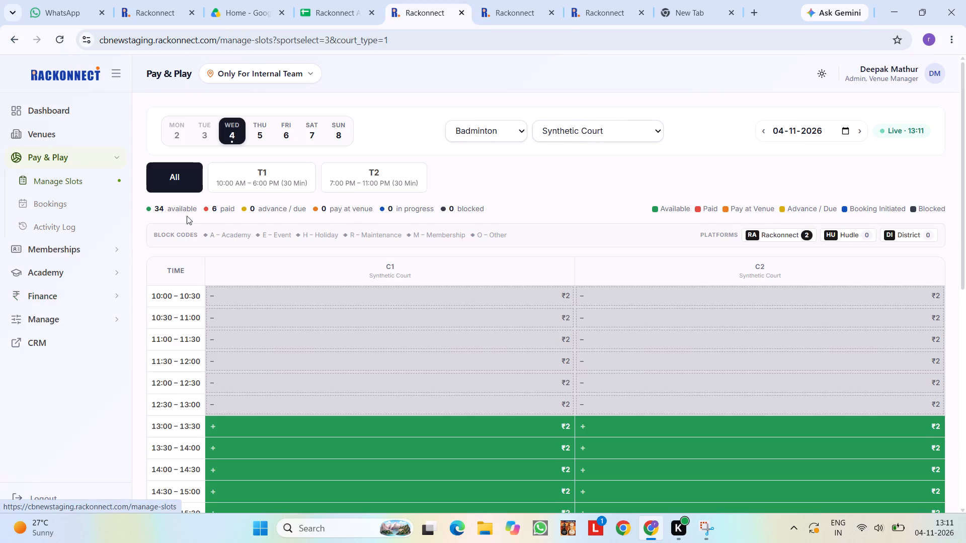
scroll(346, 305, down, 8)
click(381, 296)
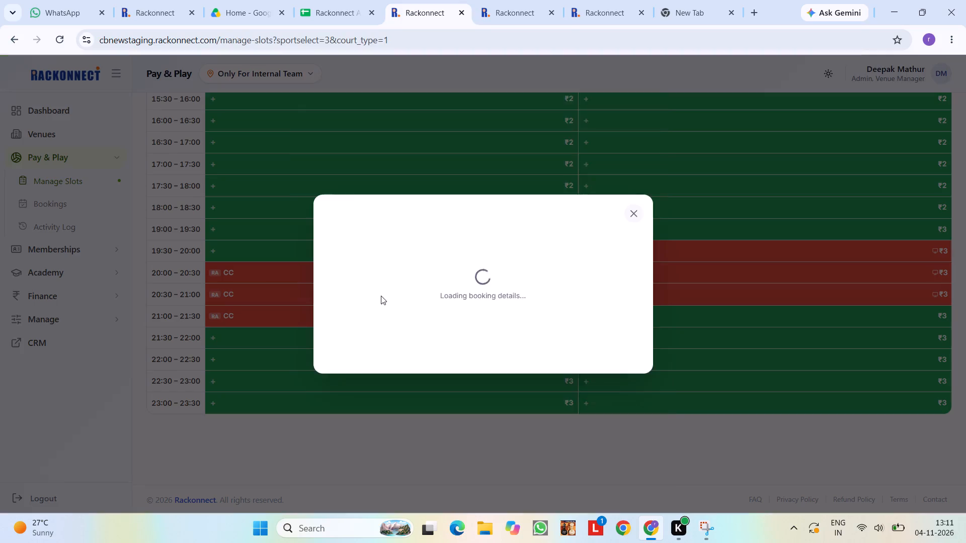
scroll(454, 314, down, 6)
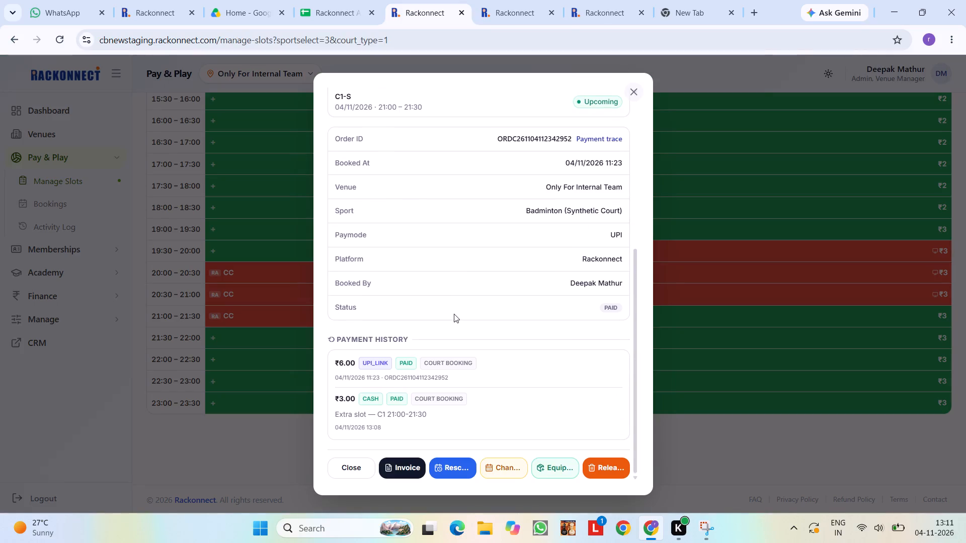
scroll(454, 314, up, 2)
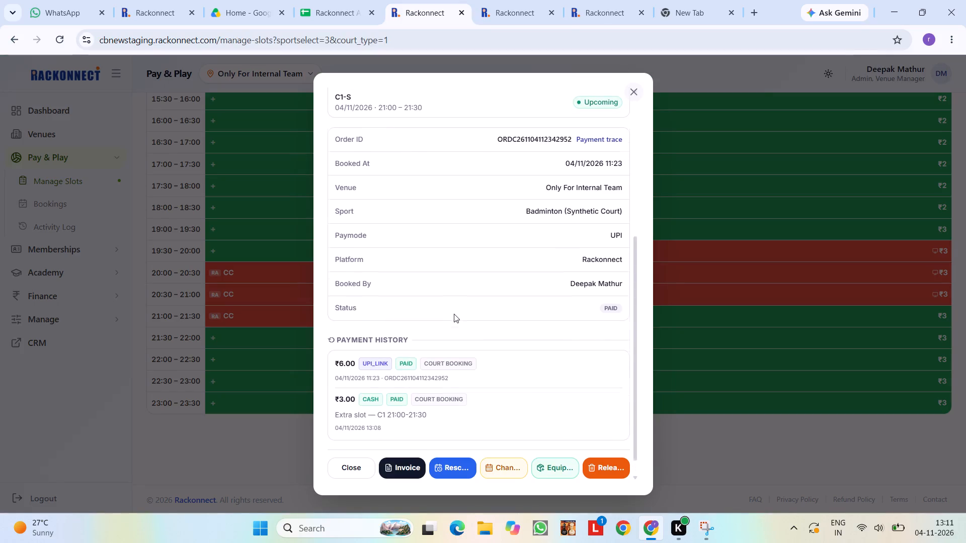
Recheck the CC booking's charges, booked slots, order details and payment history, and close the booking details.
scroll(454, 314, up, 4)
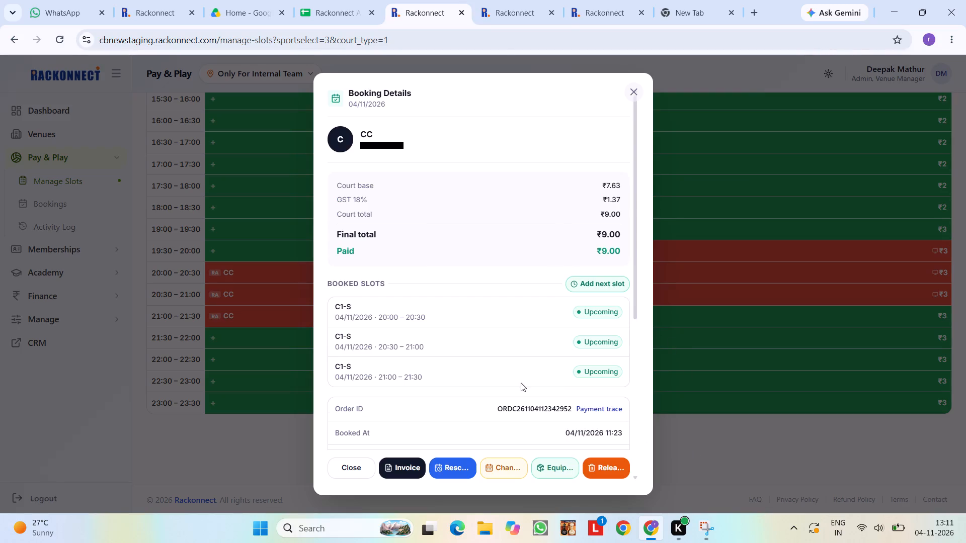
scroll(521, 383, down, 4)
scroll(521, 383, up, 4)
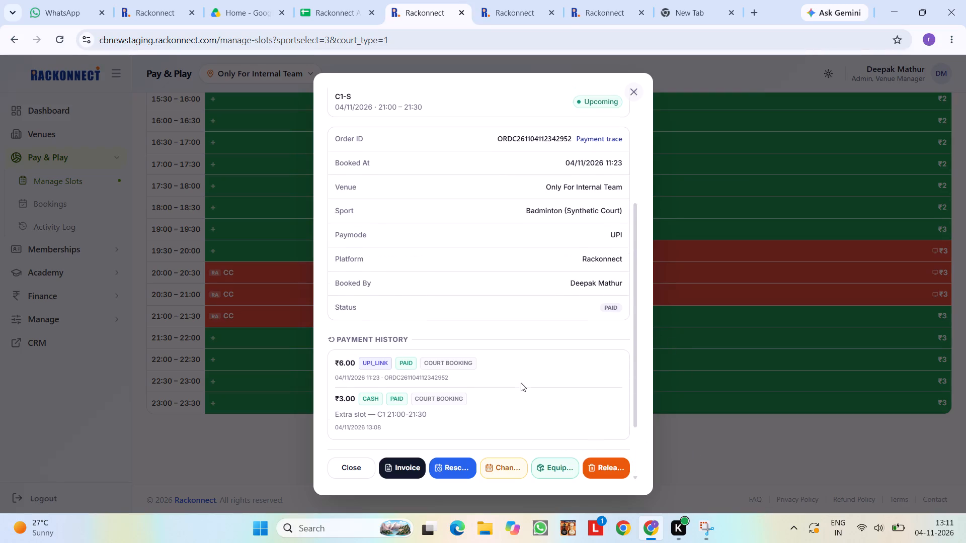
scroll(521, 383, up, 9)
click(704, 426)
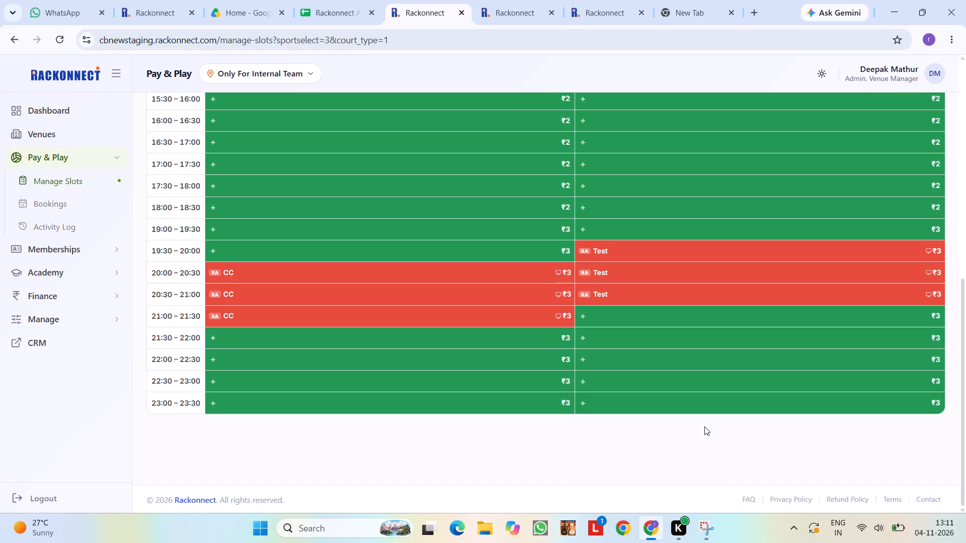
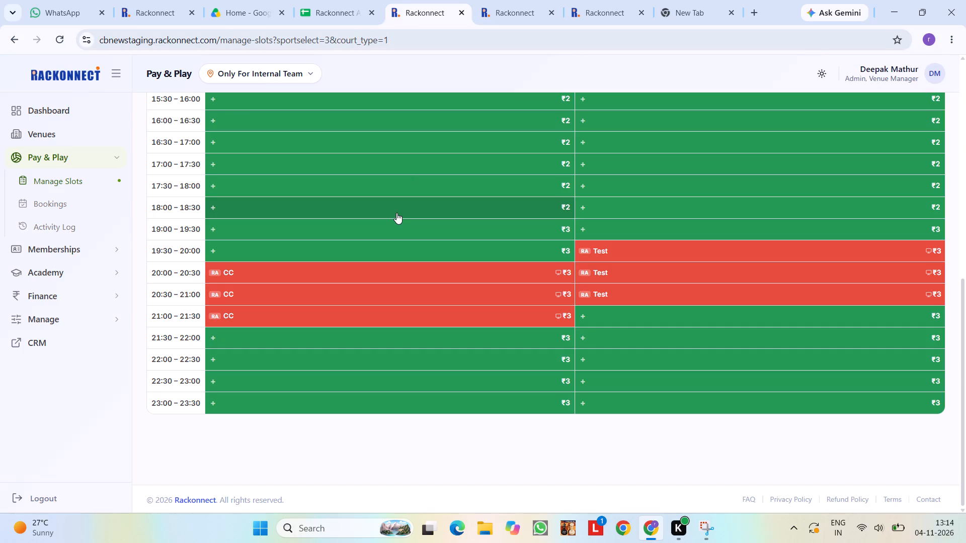
Open the CC booking on court C1 from the slot grid, review its paymode and payment history, and close the details.
click(394, 283)
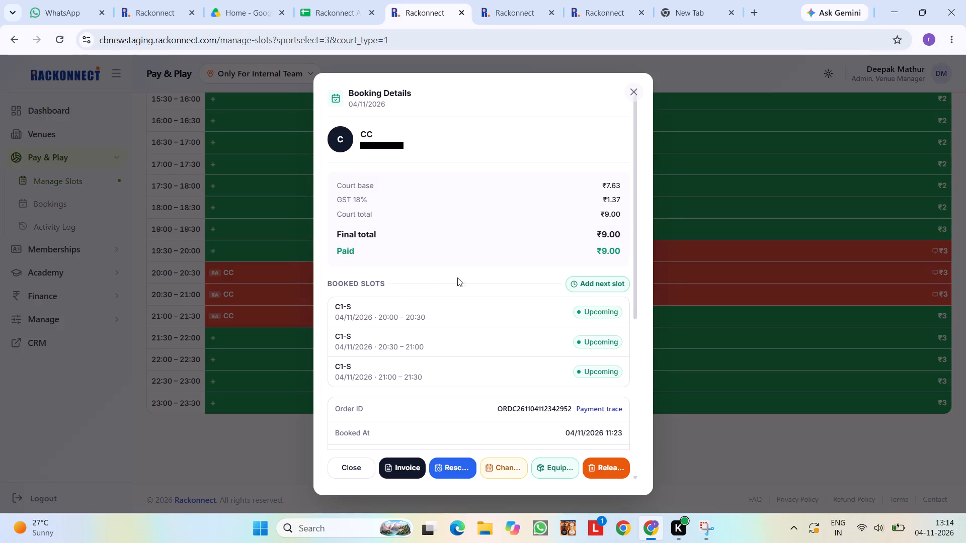
scroll(416, 360, down, 5)
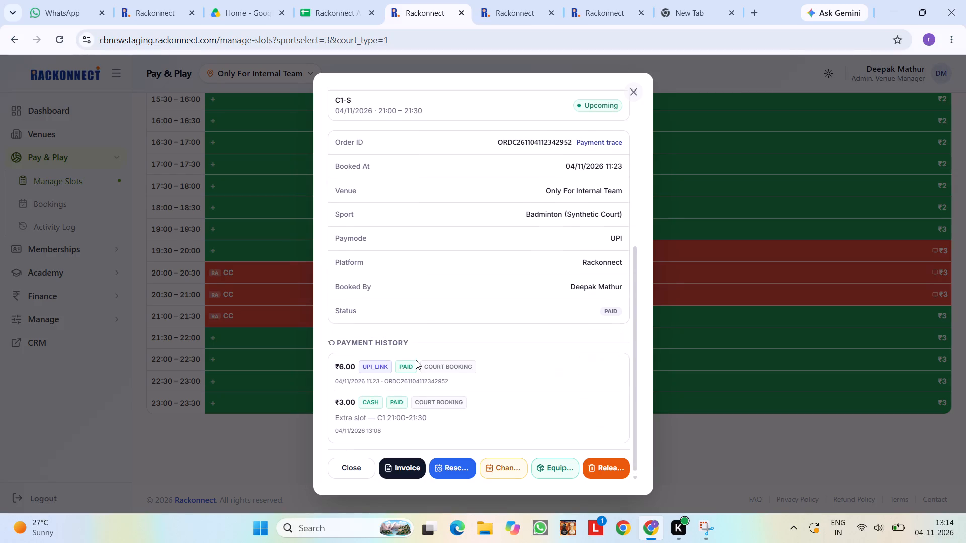
scroll(416, 360, down, 1)
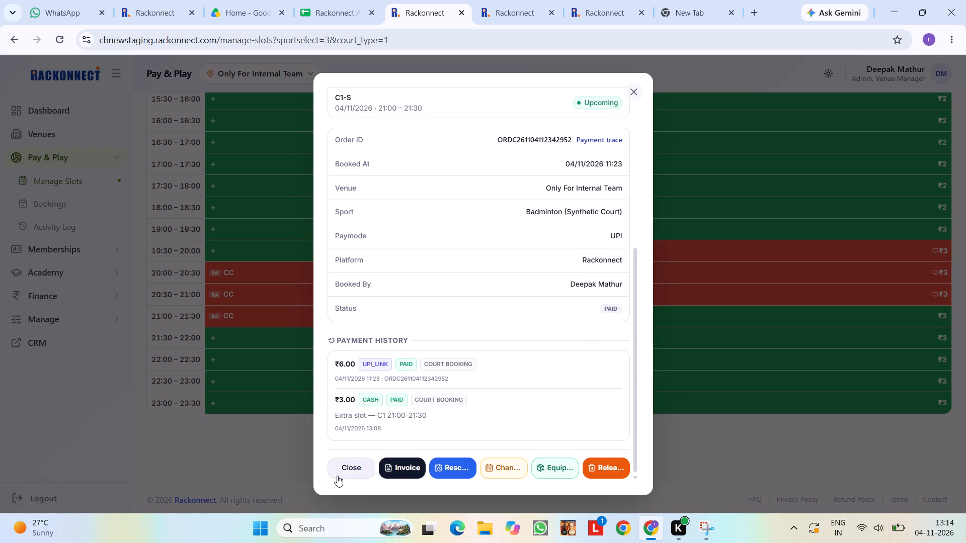
click(337, 476)
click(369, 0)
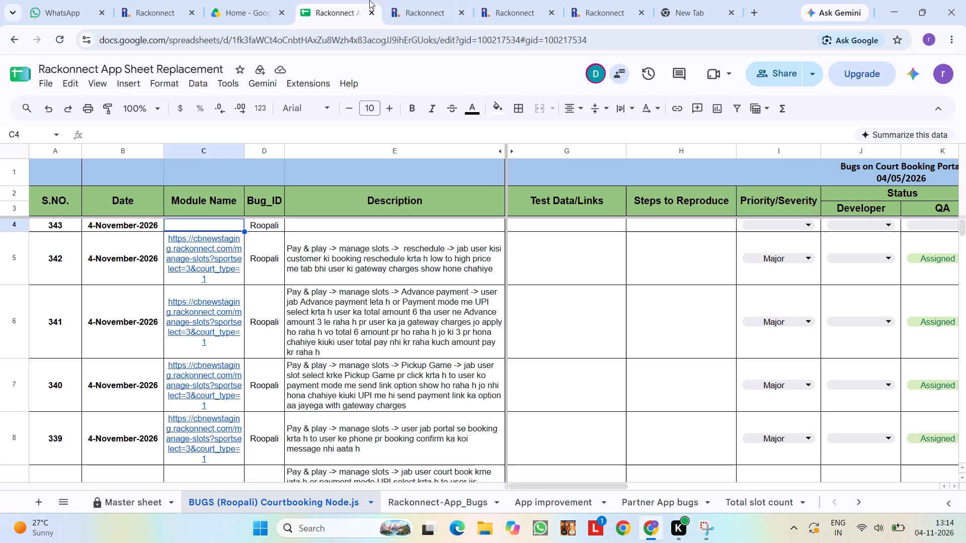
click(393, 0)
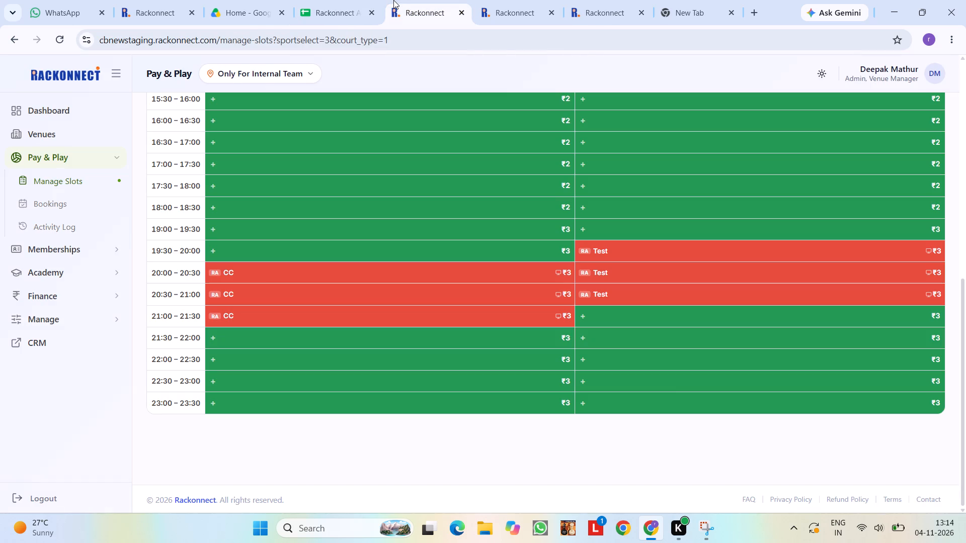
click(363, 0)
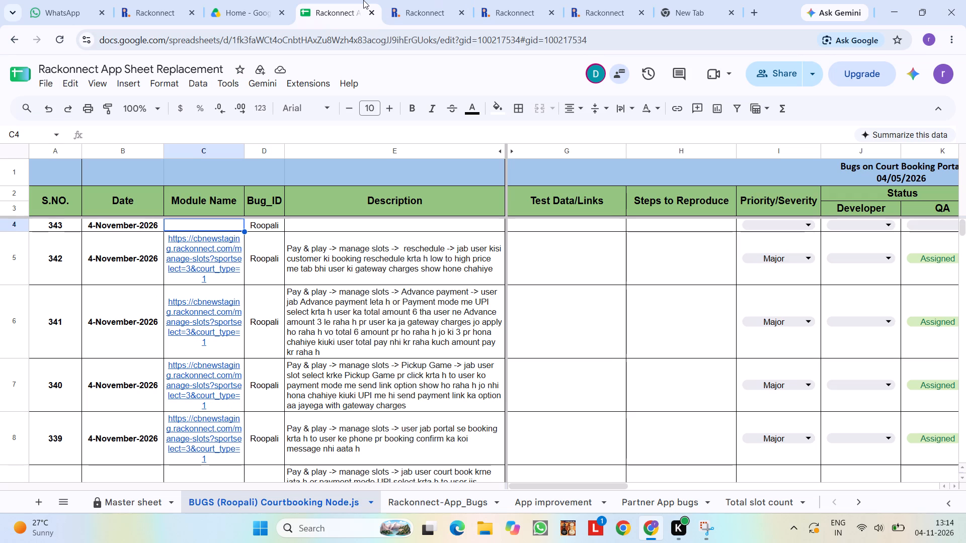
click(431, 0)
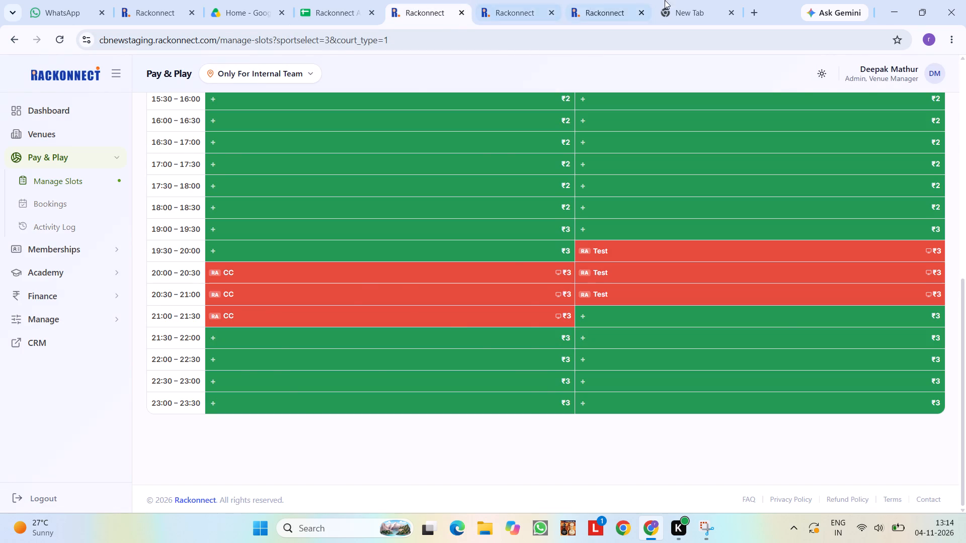
Close the unused New Tab page in the browser.
click(698, 0)
click(731, 12)
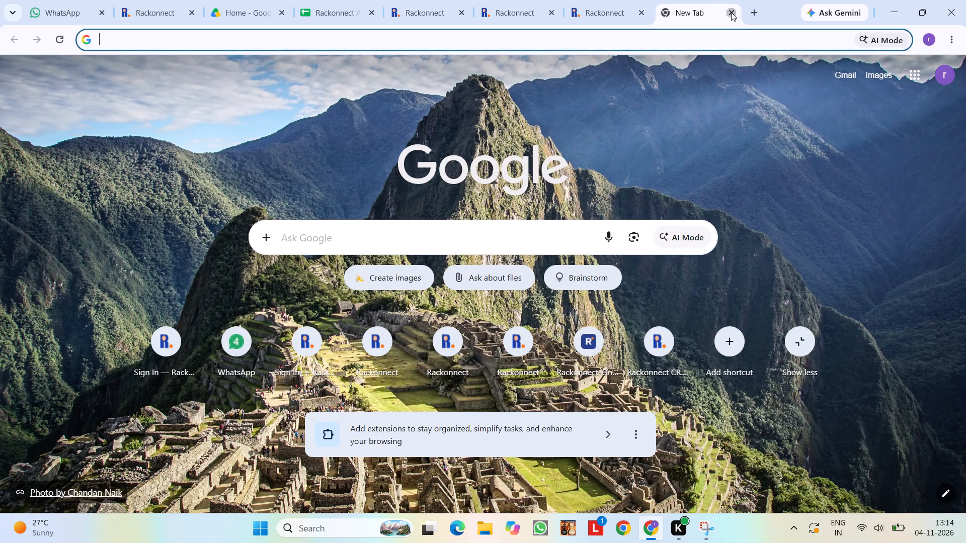
Reload the Finance Digital Payments page and recheck today's digital collections and transactions.
click(412, 0)
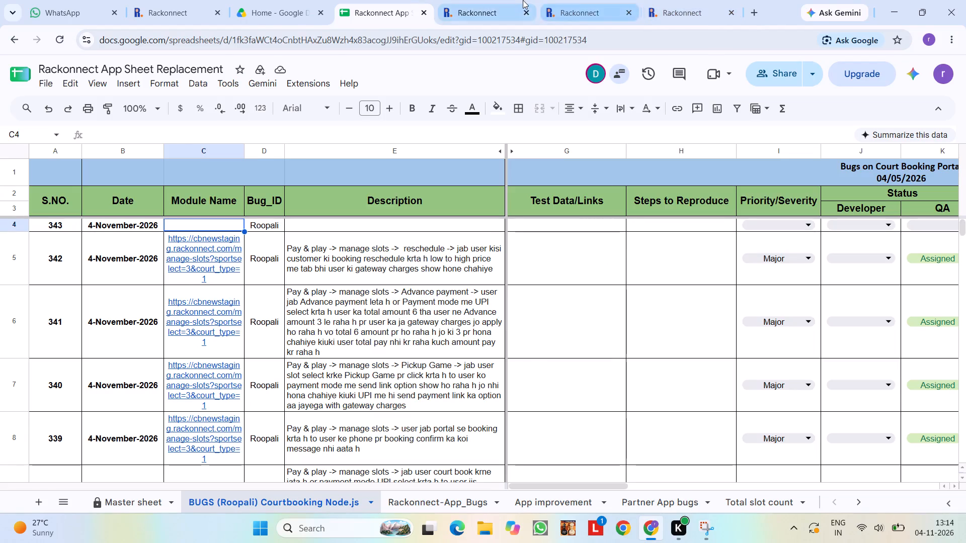
click(523, 0)
click(573, 0)
click(669, 4)
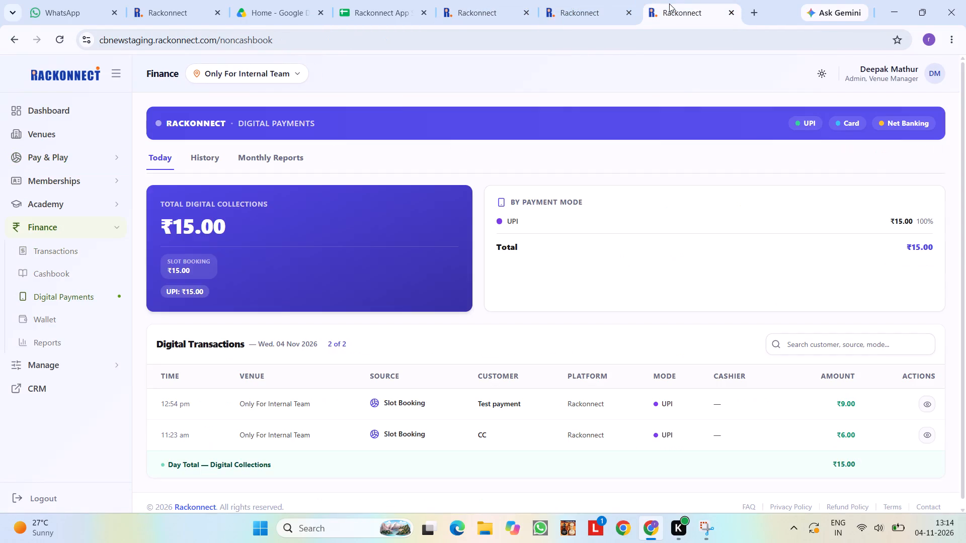
key(F5)
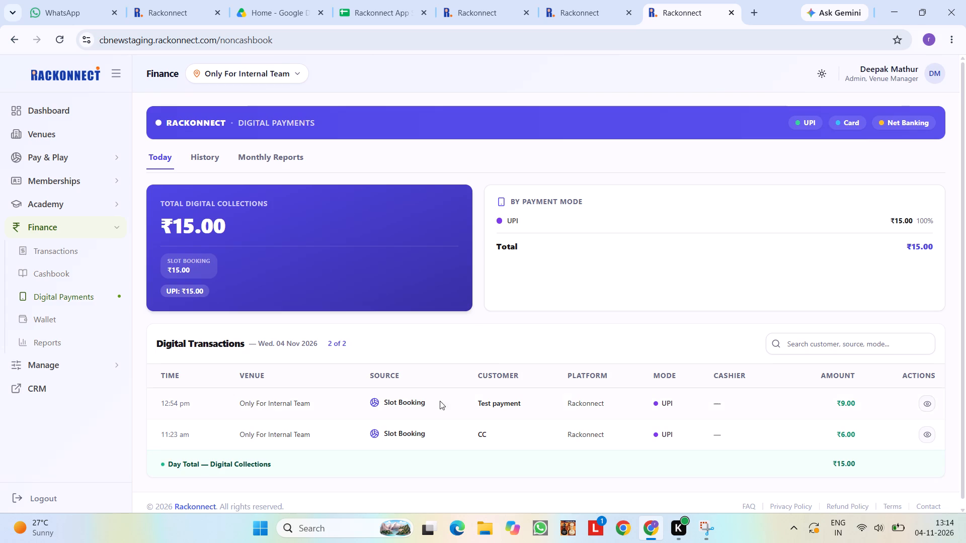
Return to the Courtbooking Node.js bugs sheet, review the latest entries, and select the description of bug 342.
click(411, 0)
scroll(406, 190, up, 1)
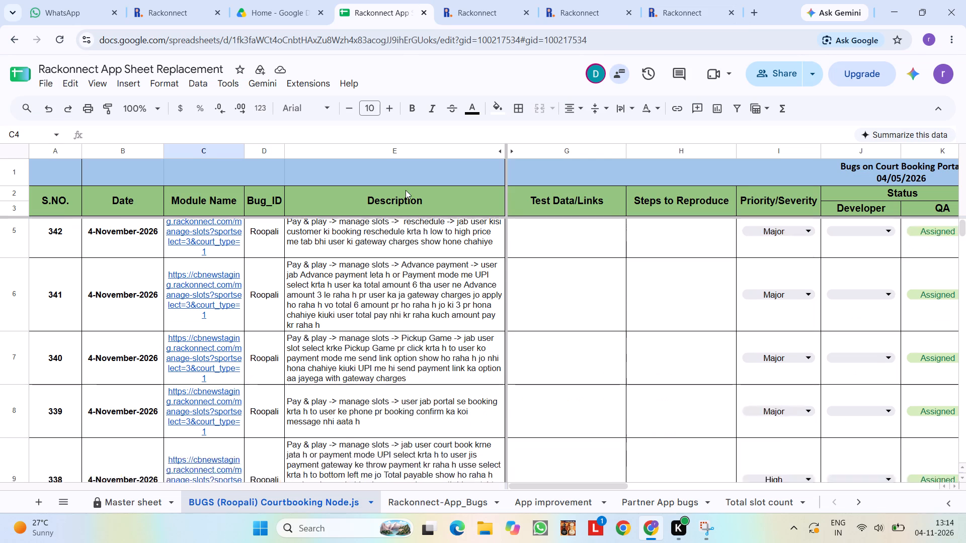
scroll(406, 190, up, 1)
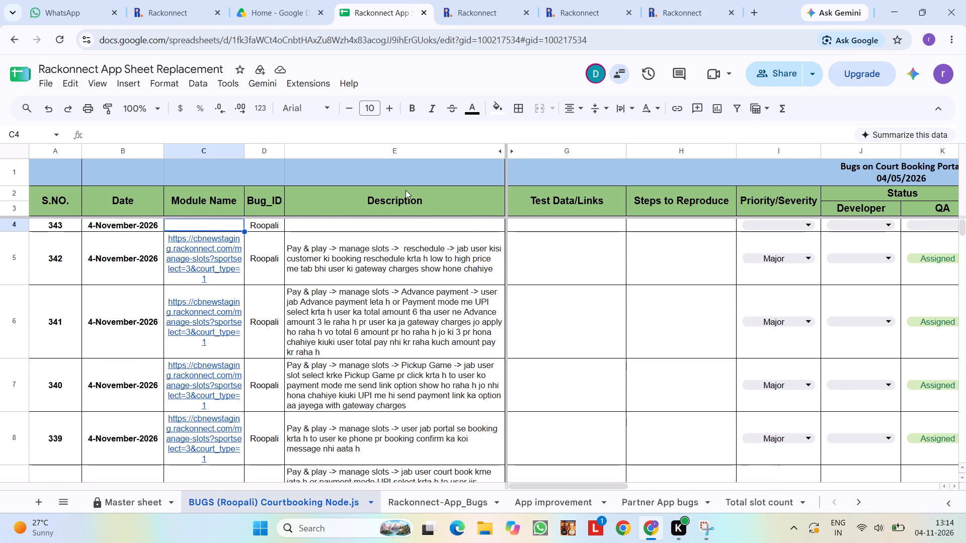
key(grave)
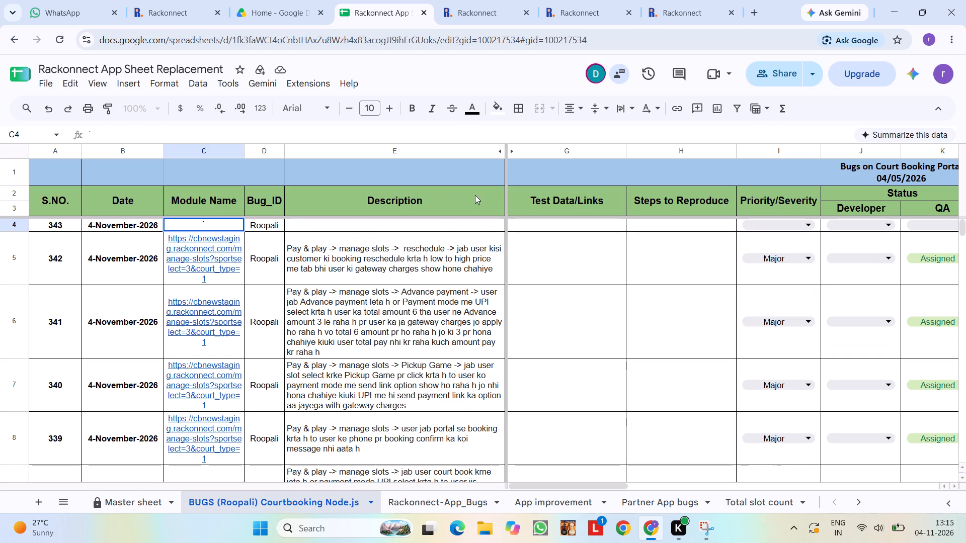
key(BackSpace)
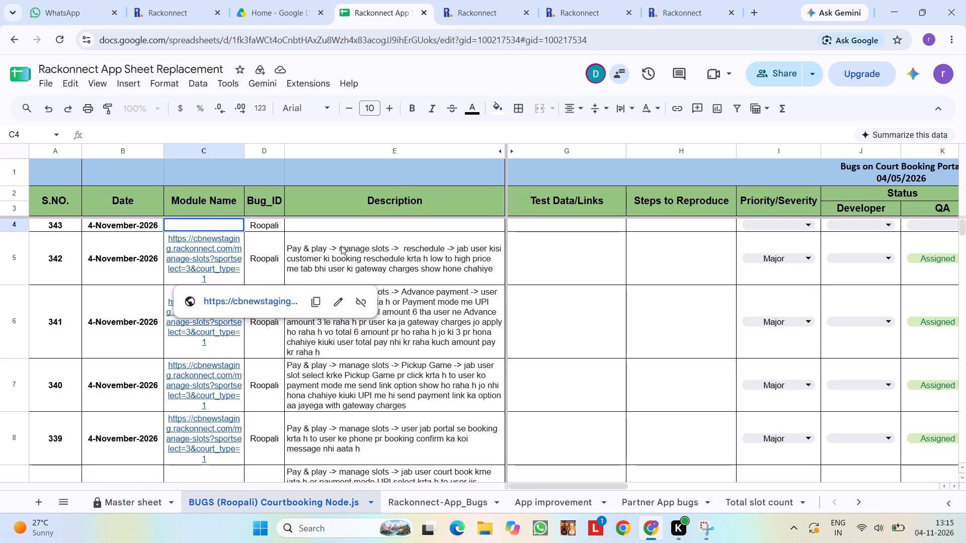
click(358, 247)
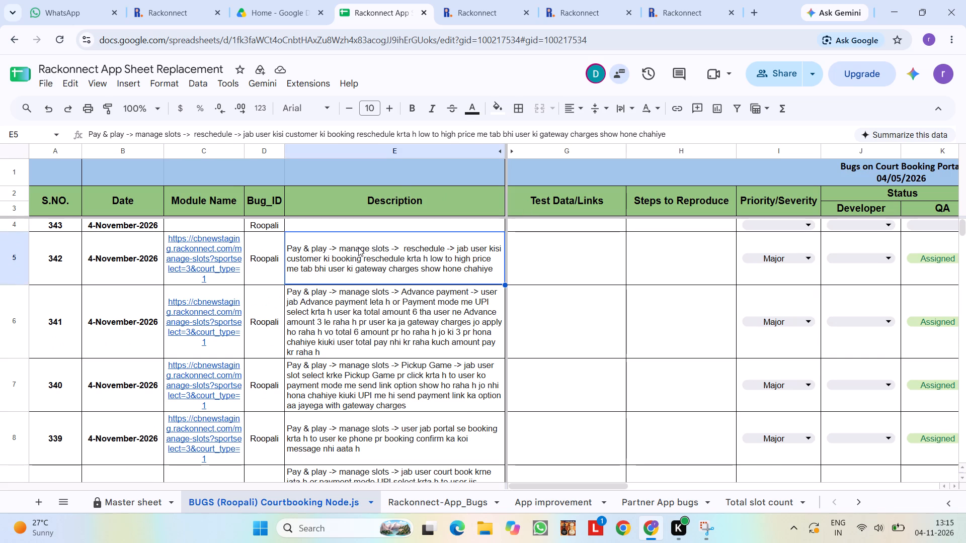
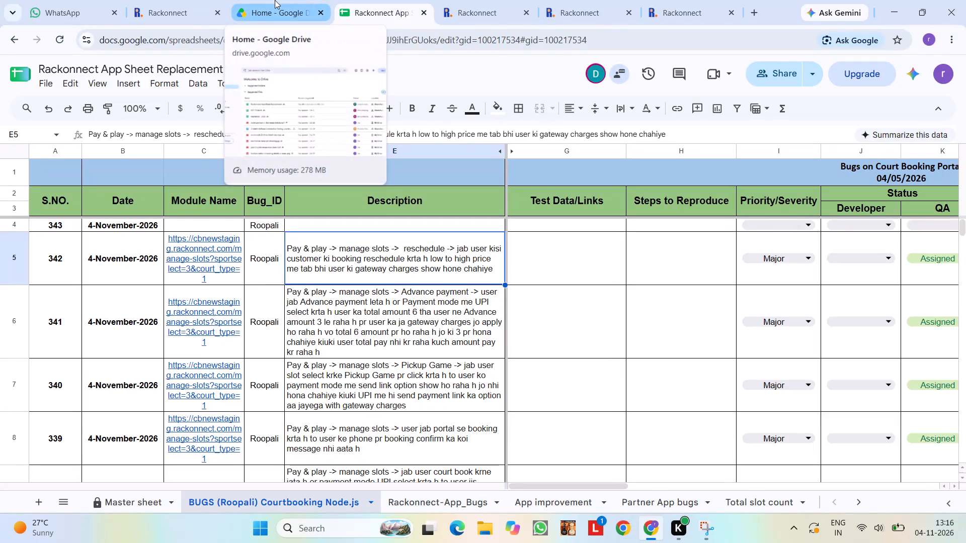
Open the CC booking from the slot grid and check the Add equipment form's payment options with UPI selected.
click(510, 0)
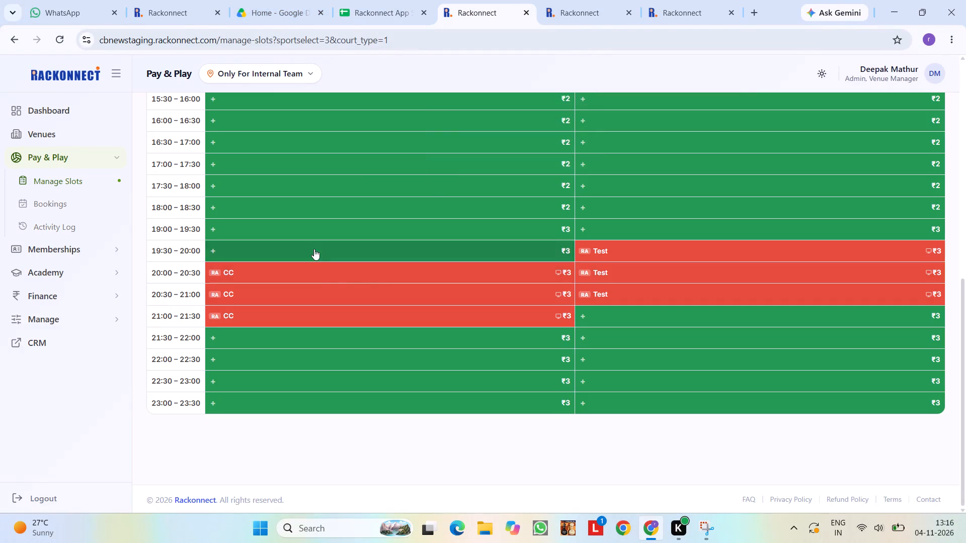
click(323, 282)
scroll(436, 333, down, 1)
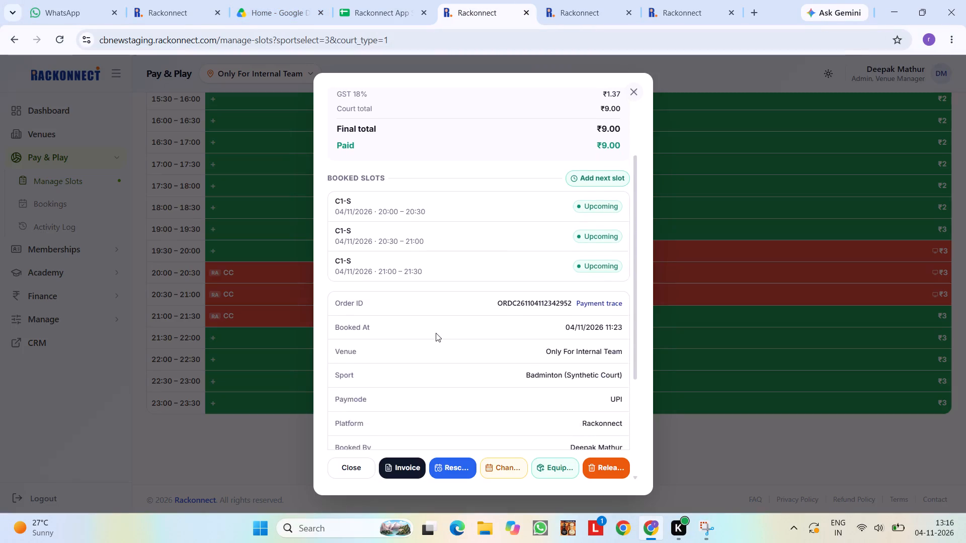
scroll(436, 333, down, 1)
click(533, 462)
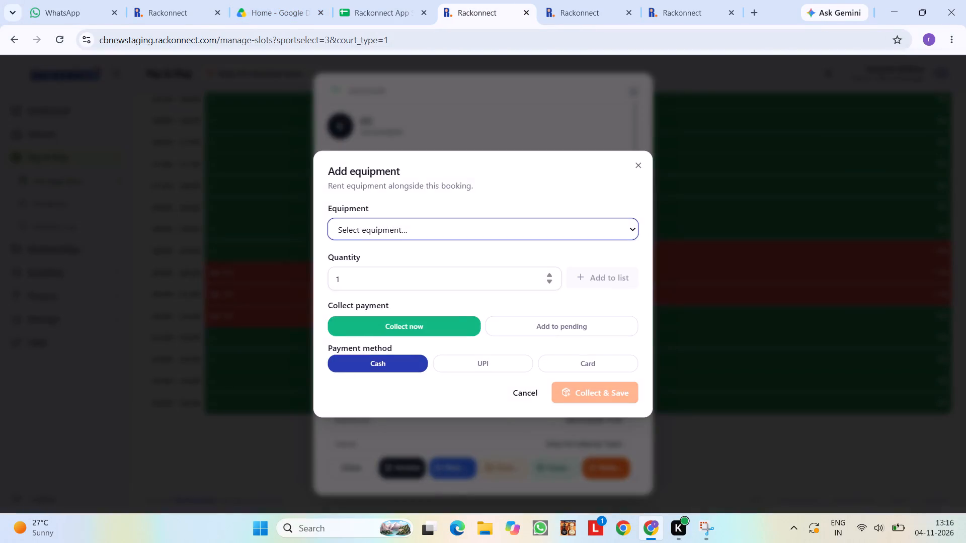
click(529, 398)
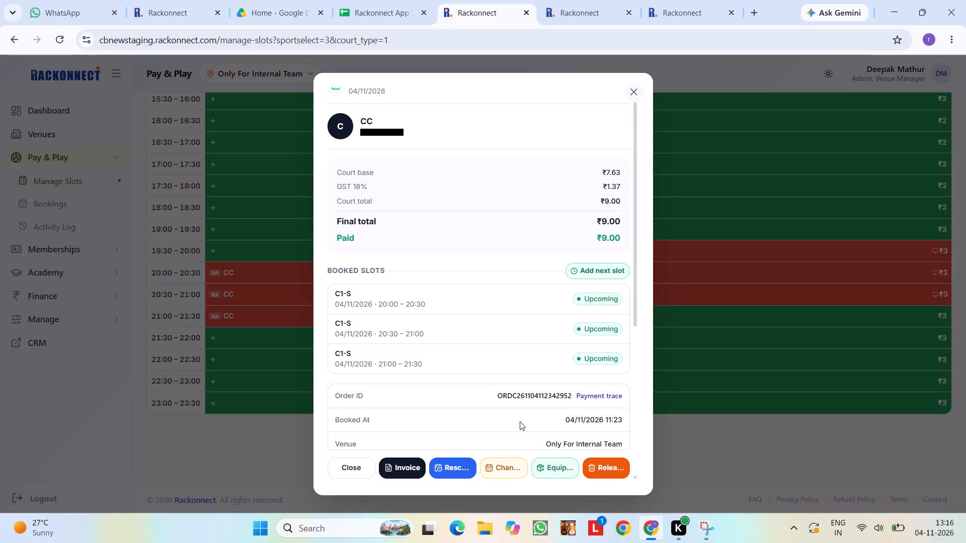
click(537, 465)
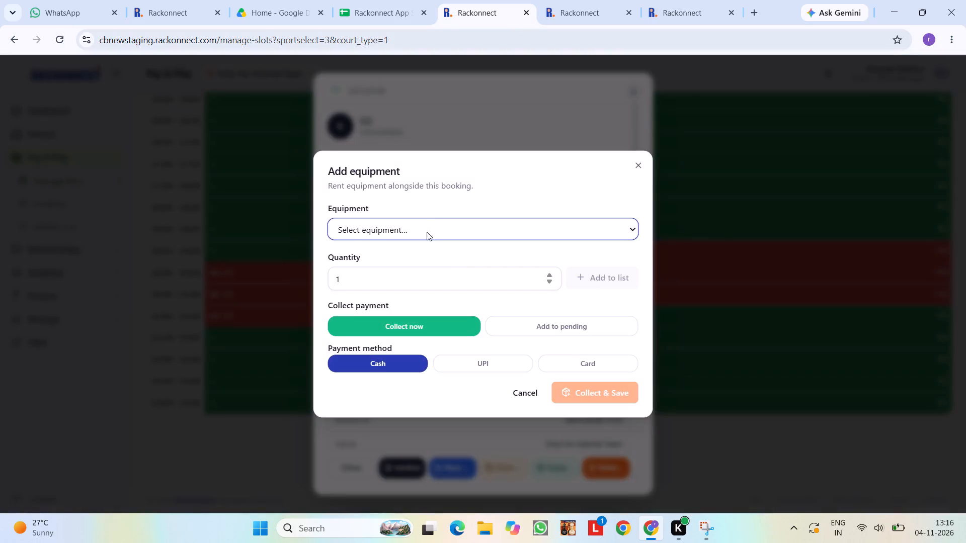
click(479, 360)
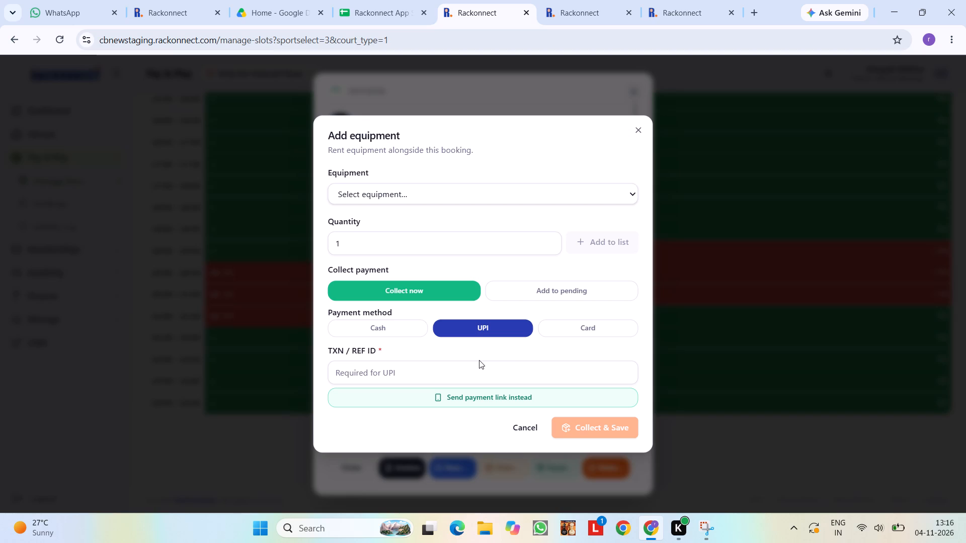
Copy the manage-slots page URL into the Module Name cell of bug 343 in the bugs sheet.
click(382, 0)
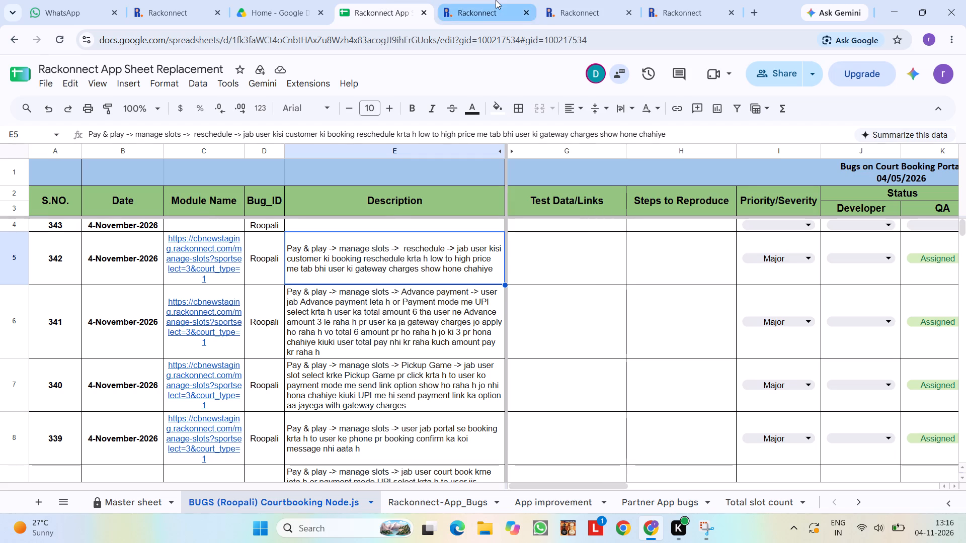
click(496, 0)
triple_click(469, 36)
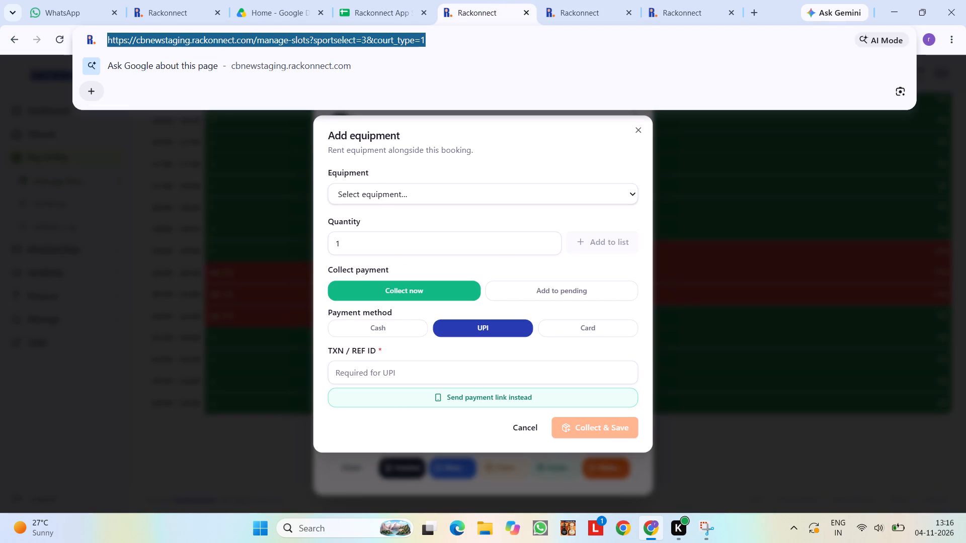
key(ctrl+c)
key(ctrl+c)
key(ctrl+c)
key(ctrl+c)
key(ctrl+c)
key(ctrl+c)
key(ctrl+c)
key(ctrl+c)
key(ctrl+c)
key(ctrl+c)
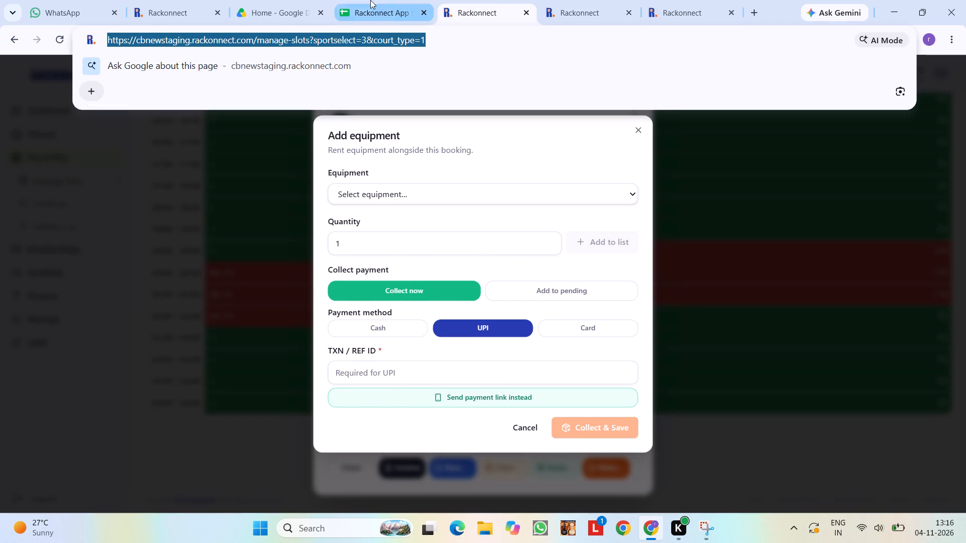
click(370, 0)
click(233, 226)
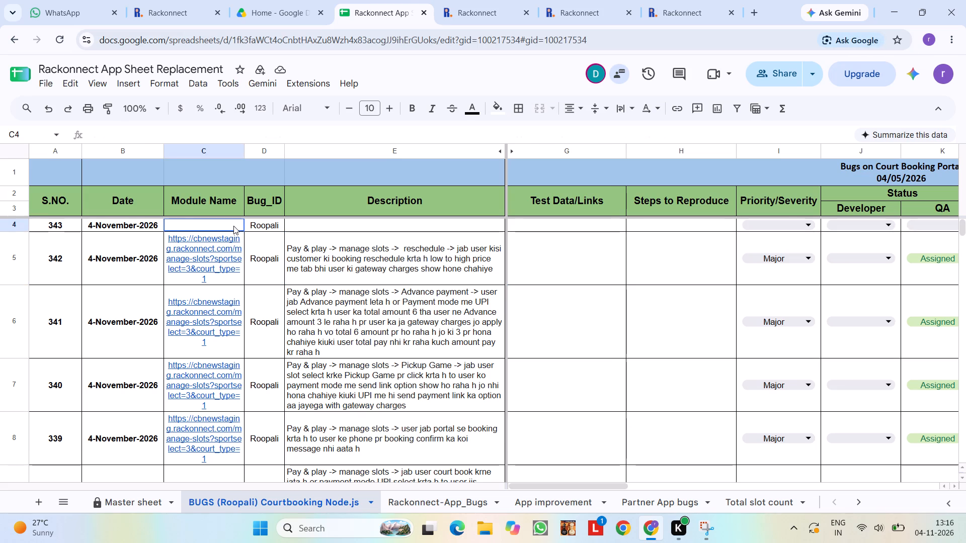
key(ctrl+v)
Begin the description of bug 343 with "Pay & play -> manage slots -> jab user".
double_click(346, 240)
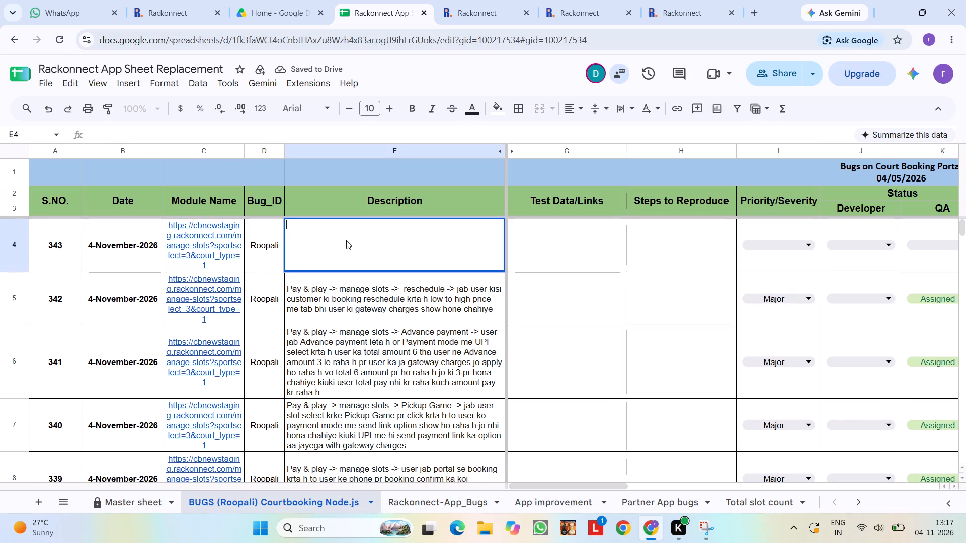
text(Pay)
key(space)
text(& play =)
key(BackSpace)
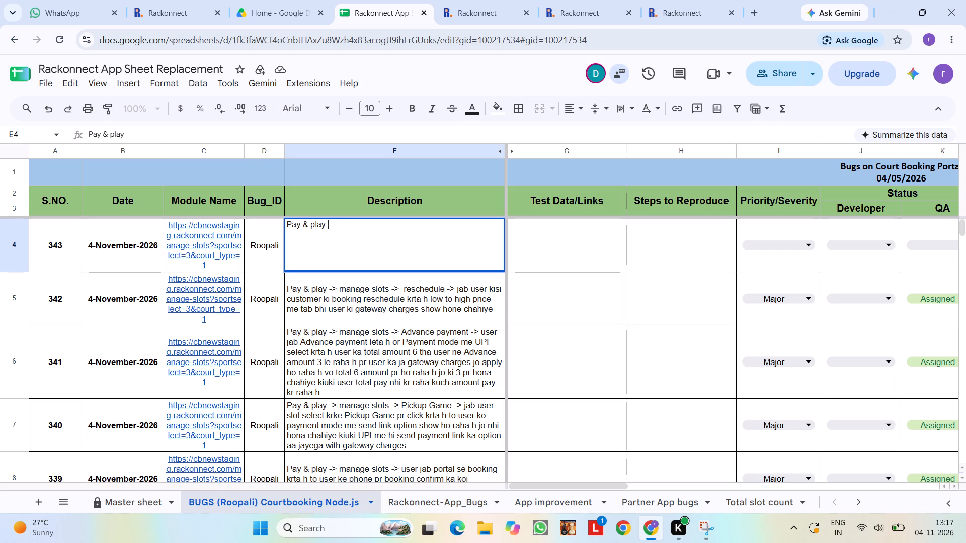
key(minus)
text(>)
key(space)
text(manage slots -> jaba)
key(space)
key(BackSpace)
key(BackSpace)
key(BackSpace)
key(BackSpace)
key(BackSpace)
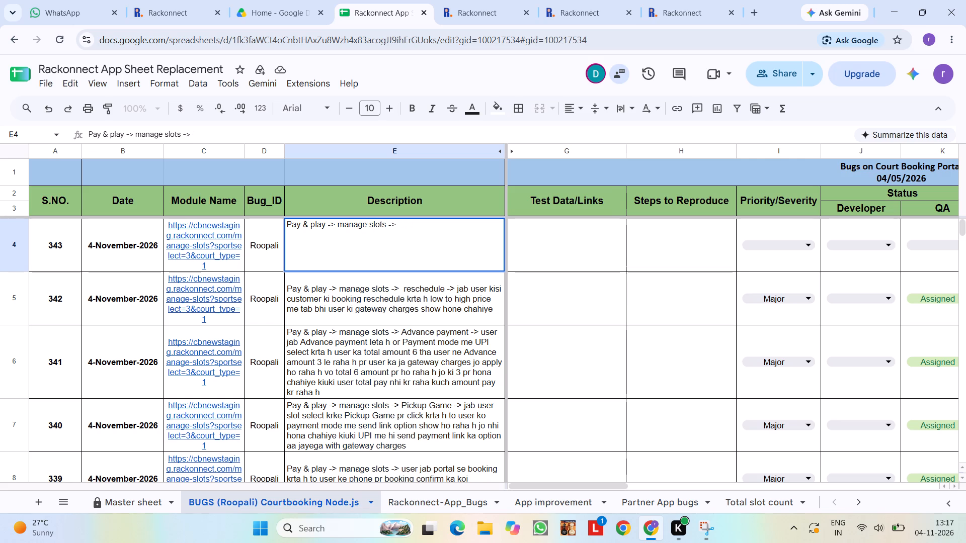
text(rent)
key(BackSpace)
key(BackSpace)
key(BackSpace)
key(BackSpace)
text(jab user)
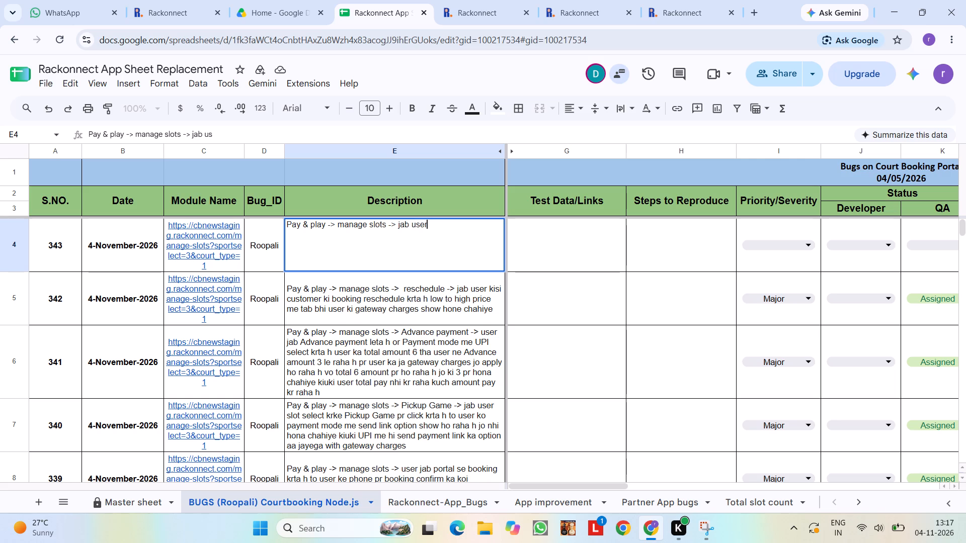
key(space)
text(booo)
key(BackSpace)
key(BackSpace)
key(BackSpace)
key(BackSpace)
Continue the description with "court booked hone ke baad rental equipment add krne jata h to user ko Payment mode UPI me gateway charges show honge".
text(court booked hone ke baad rental r)
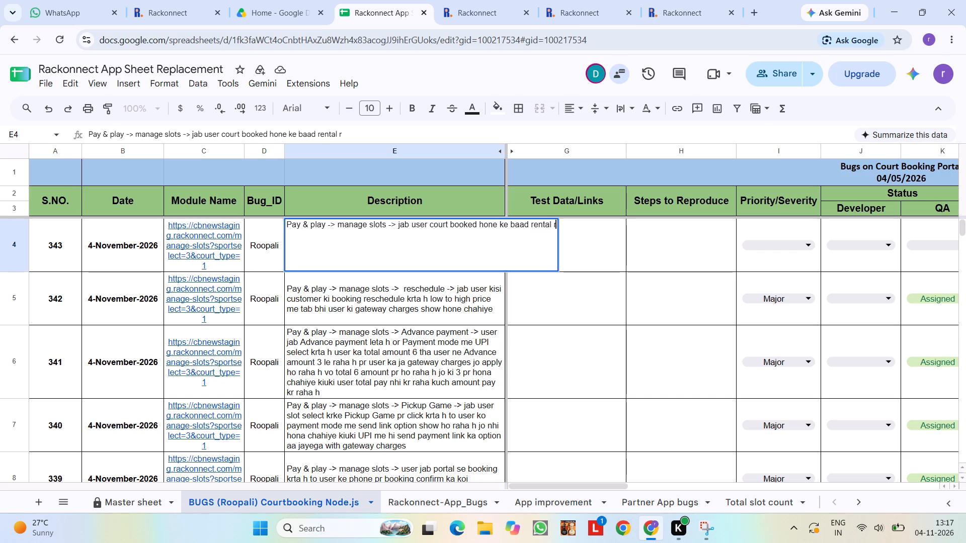
key(BackSpace)
text(equipment add krne jata h to user ko)
key(space)
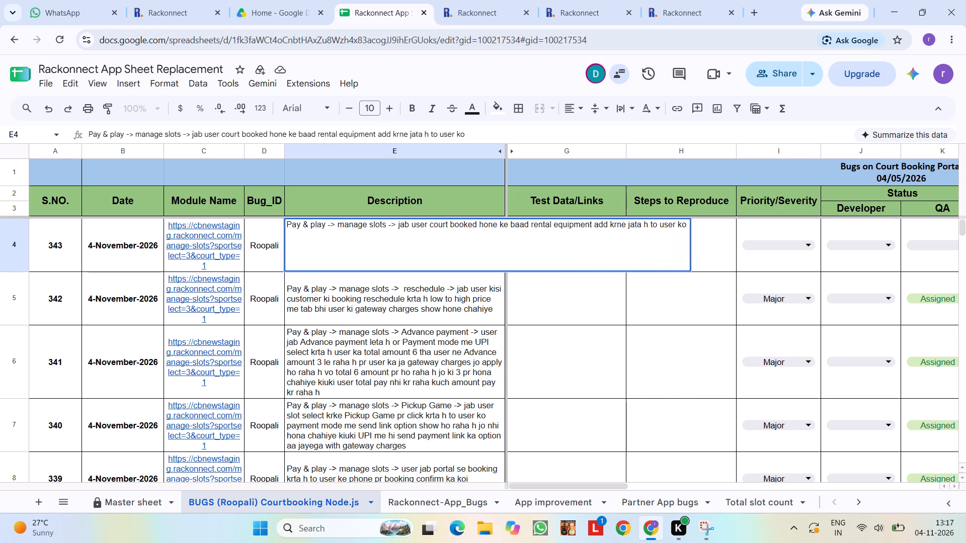
text(Payment mode)
key(space)
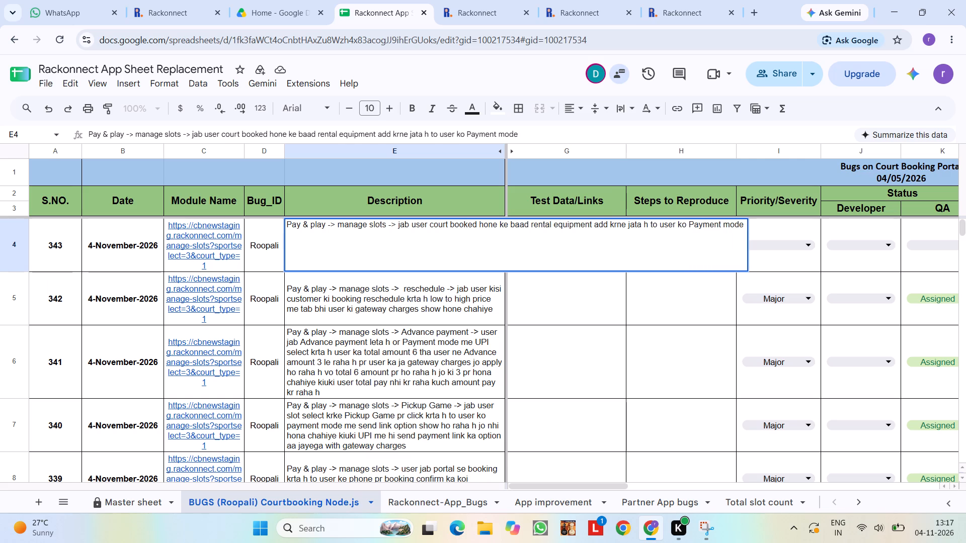
text(UPI me)
key(space)
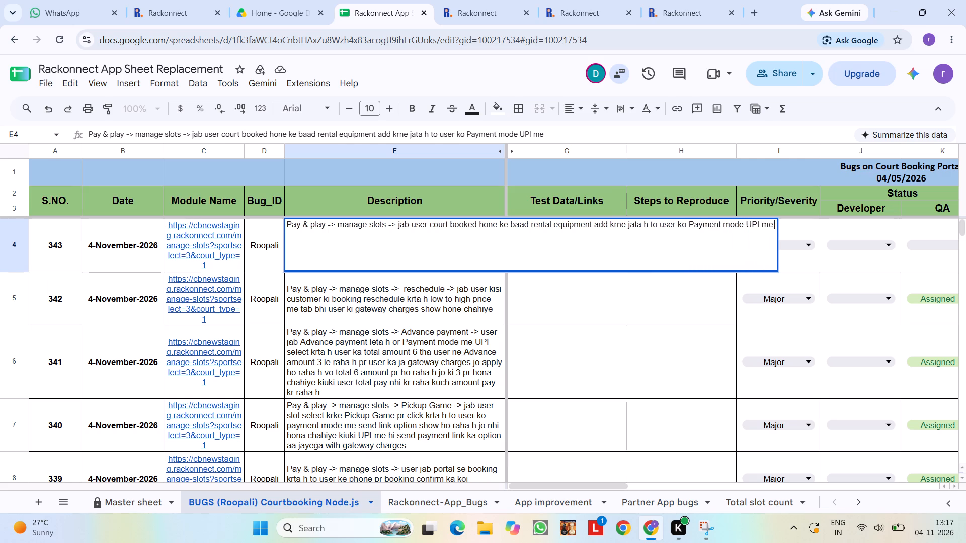
text(gateway)
key(space)
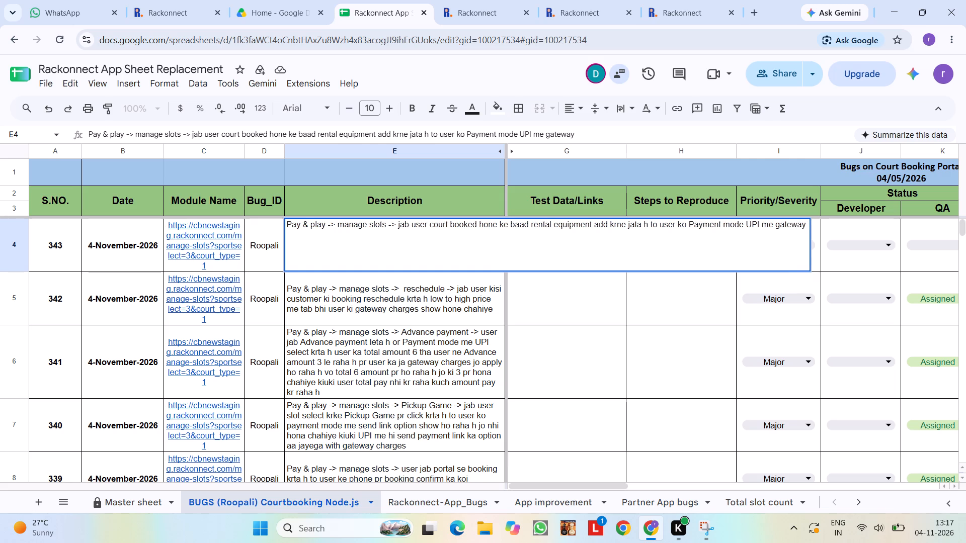
text(charges)
key(space)
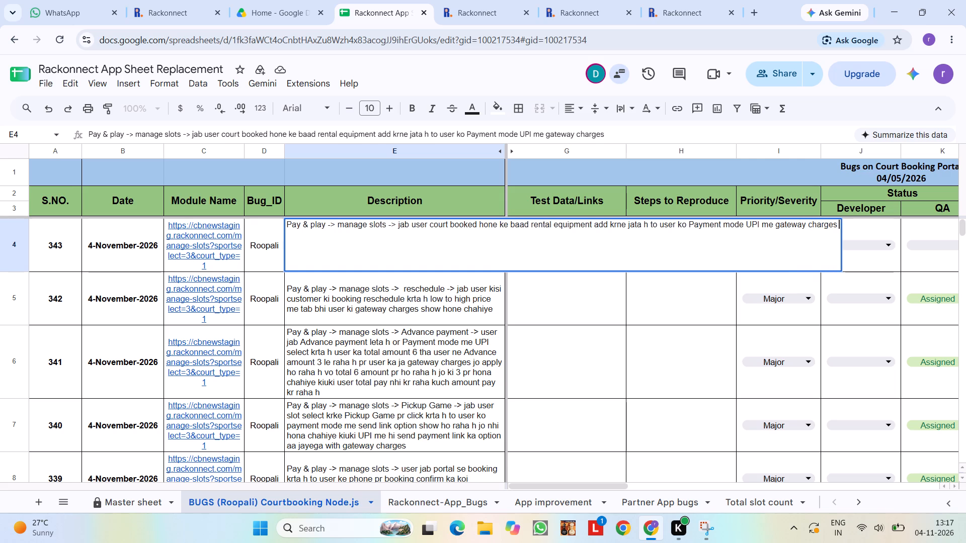
text(show hon)
text(ge)
key(space)
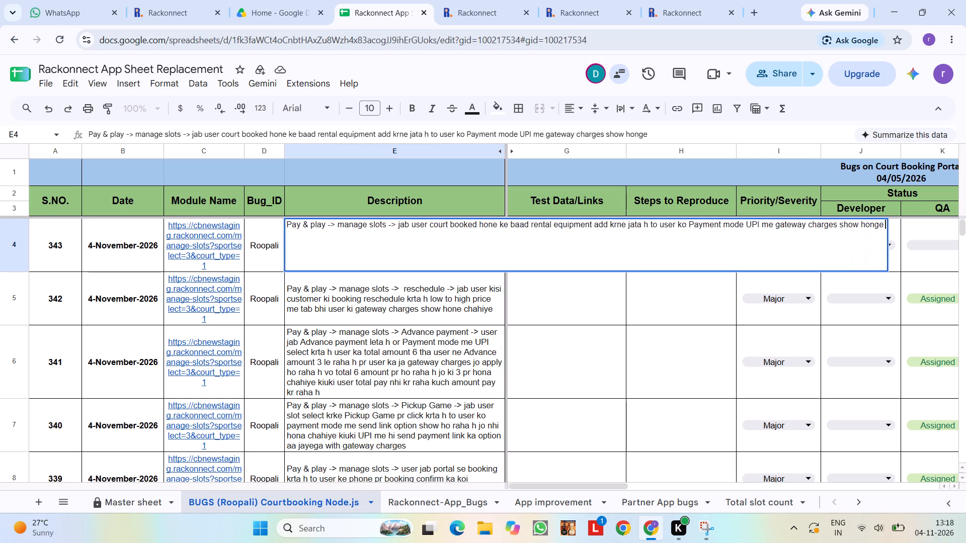
Continue bug 343's description with "sath hi split payment me bhi".
text(sath)
key(space)
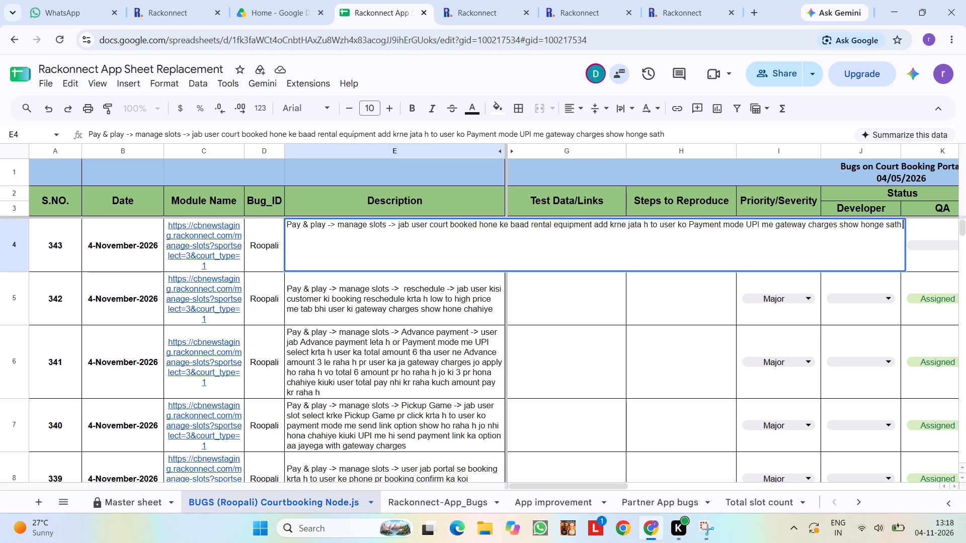
text(hi spllit)
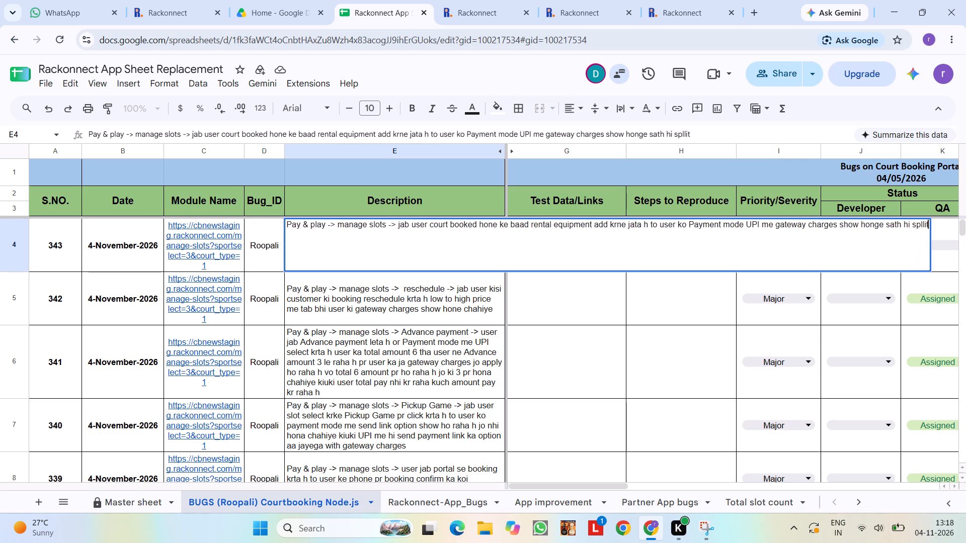
key(BackSpace)
key(BackSpace)
key(BackSpace)
key(BackSpace)
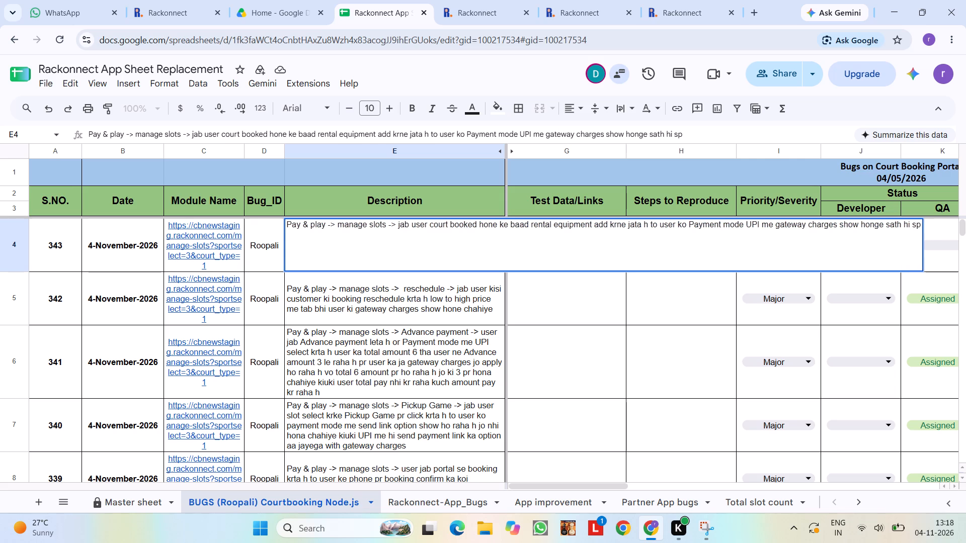
text(lit pa)
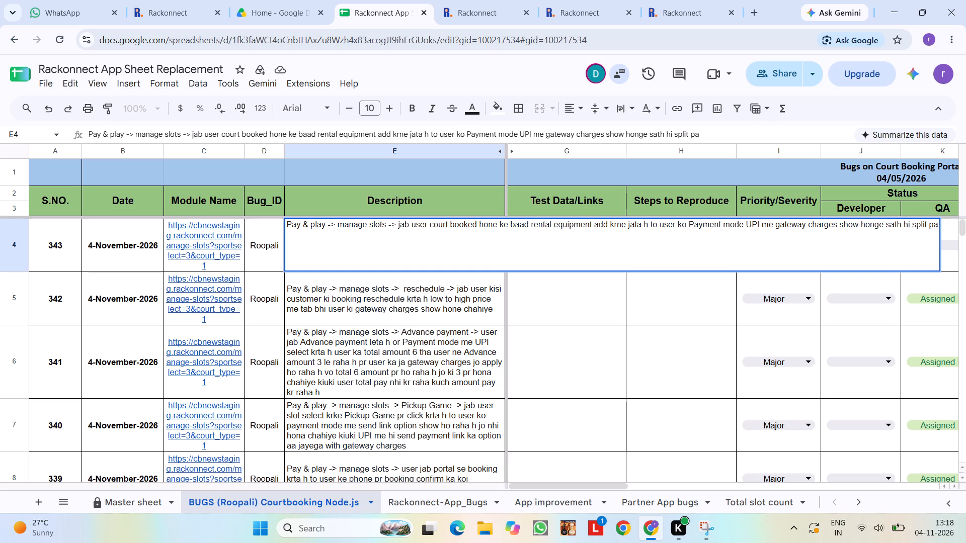
text(yment me bhi)
key(space)
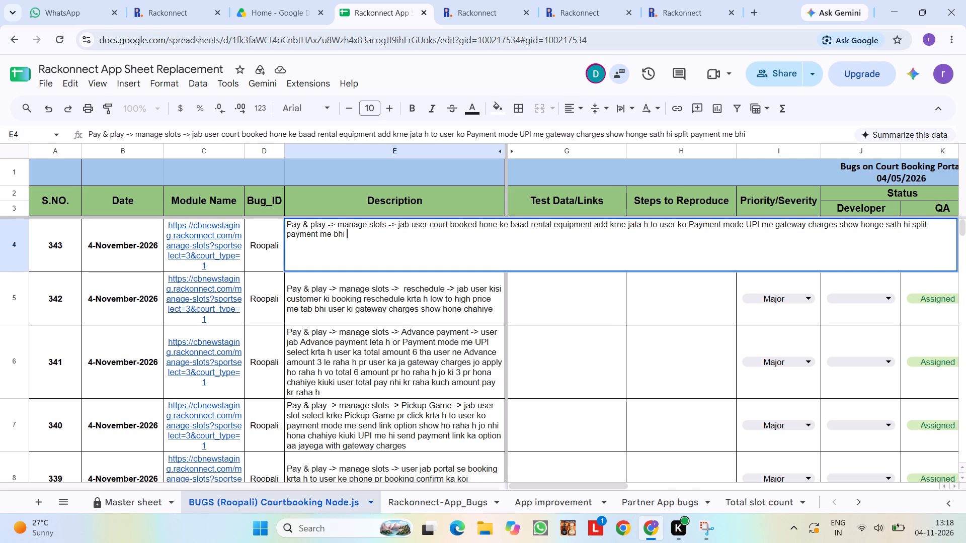
Finish bug 343's description with "UPI me jitna amount fill hoga us base pr gateway charges show honge".
text(UPI me jitna amount fill hoga us base)
key(space)
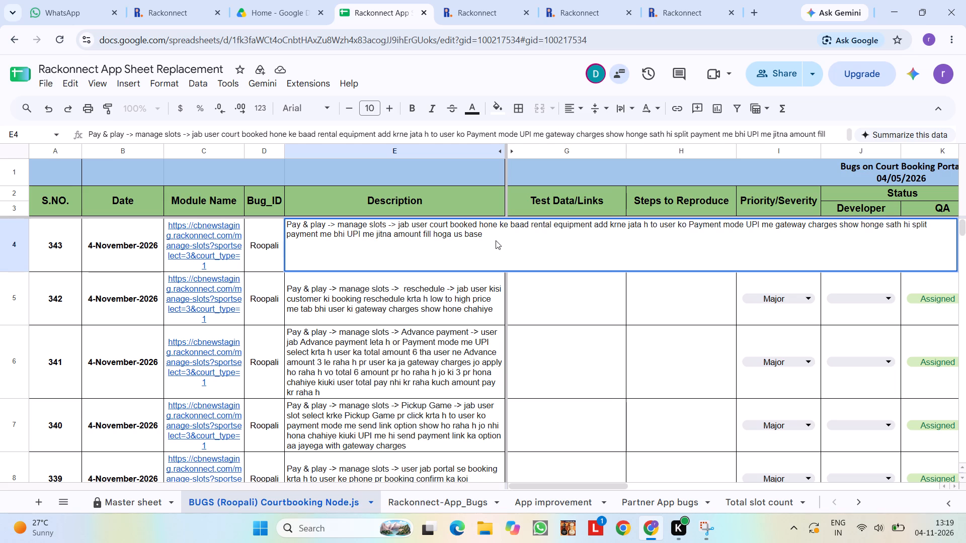
text(pr gateway)
key(space)
text(charges show honge)
key(space)
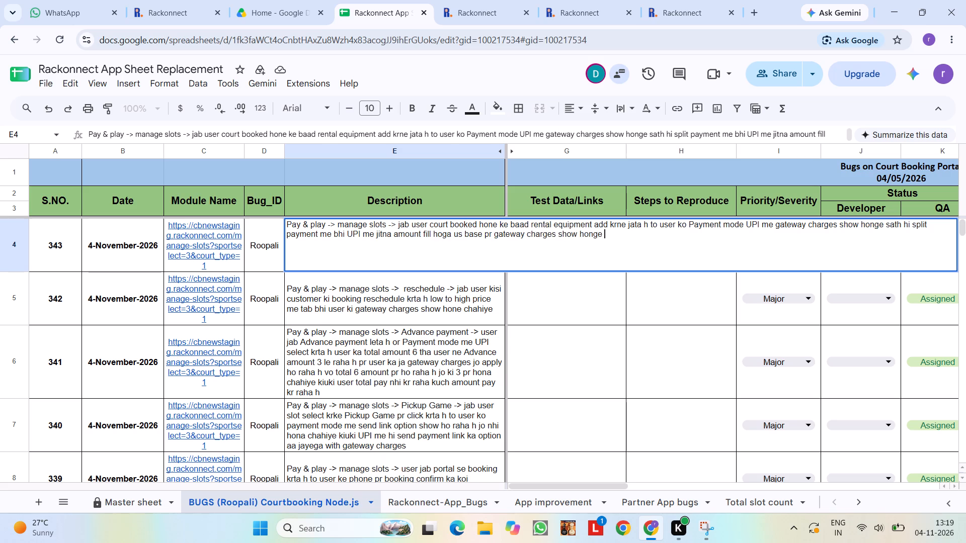
key(Return)
Set bug 343's Priority/Severity to Major and its QA status to Assigned.
click(787, 242)
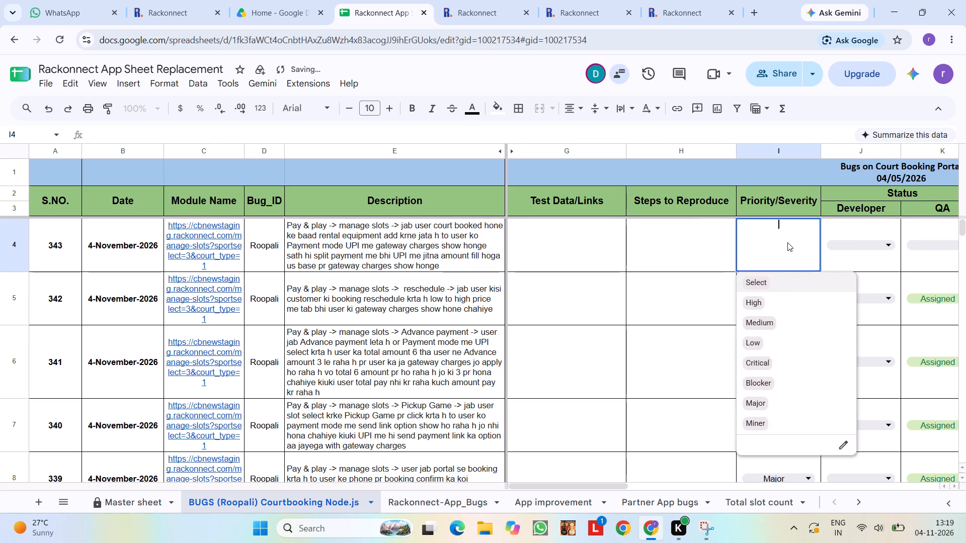
click(784, 412)
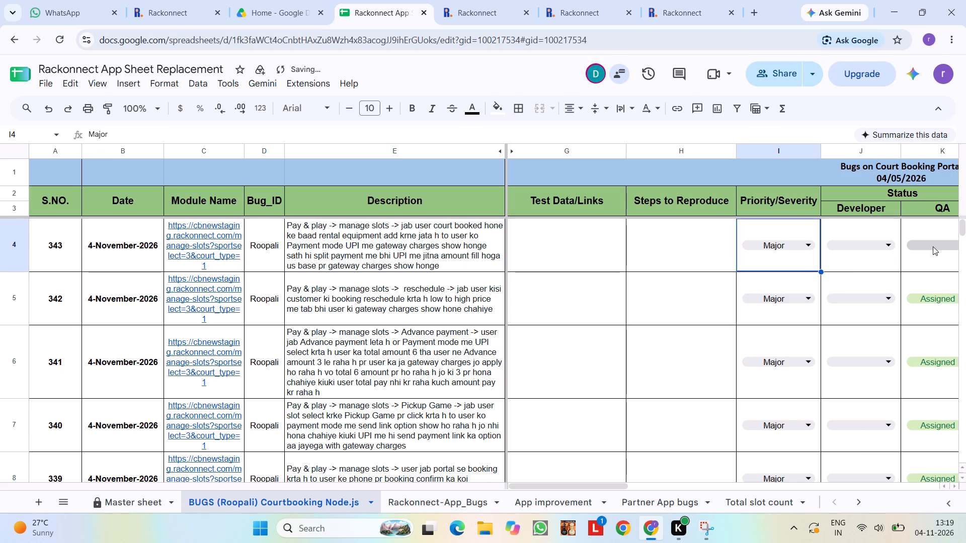
click(933, 243)
click(924, 303)
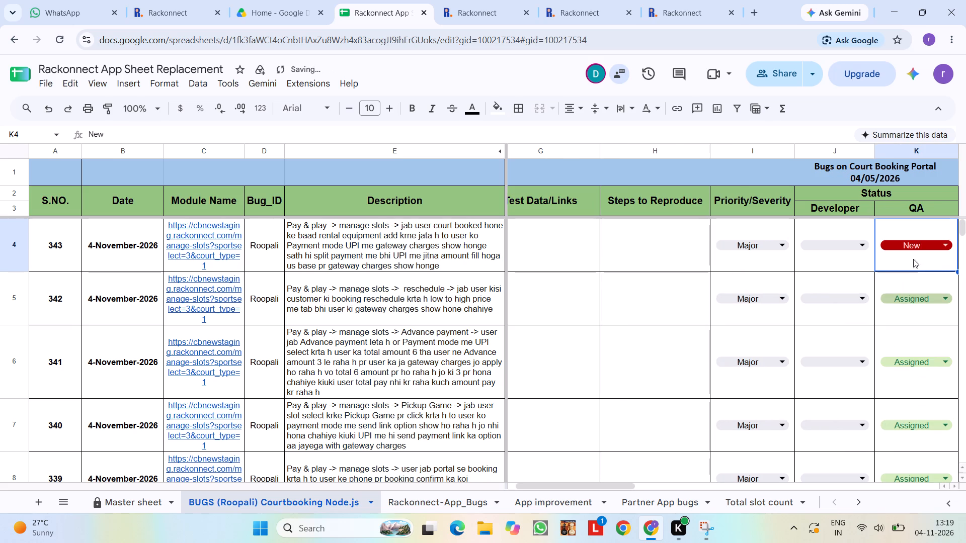
click(915, 243)
click(921, 321)
Set bug 343's Dev/Live value to Dev.
scroll(921, 321, left, 2)
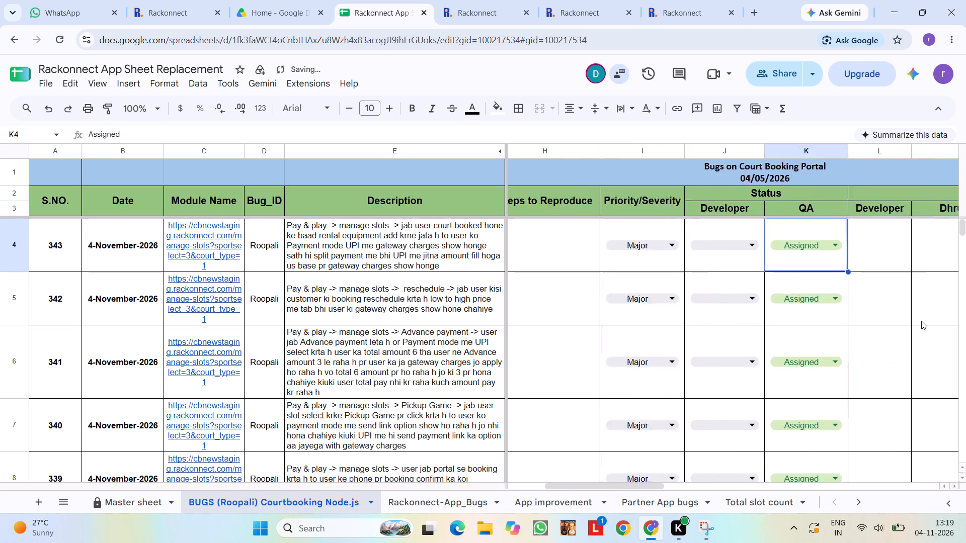
scroll(921, 321, left, 2)
click(923, 249)
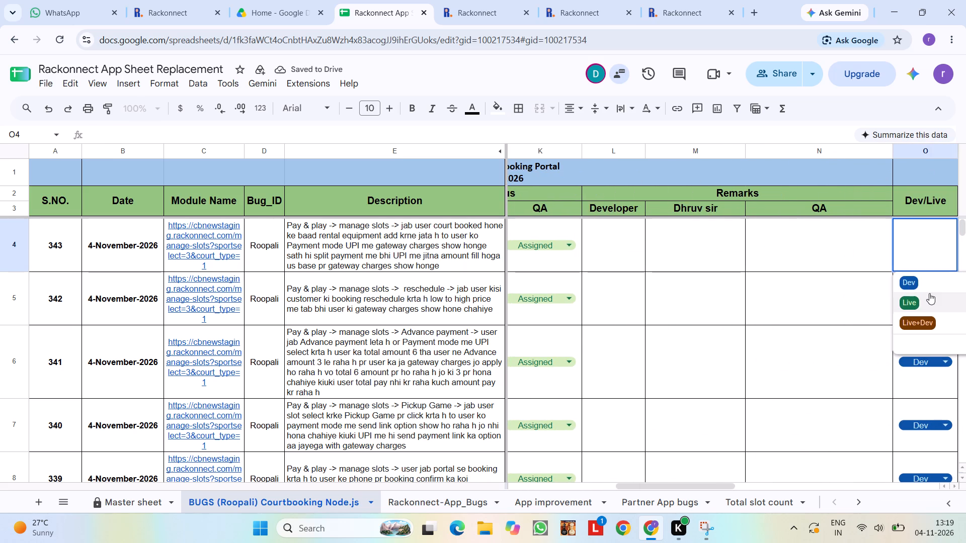
click(929, 288)
Insert two empty rows above bug 343 in the bugs sheet.
scroll(929, 288, right, 7)
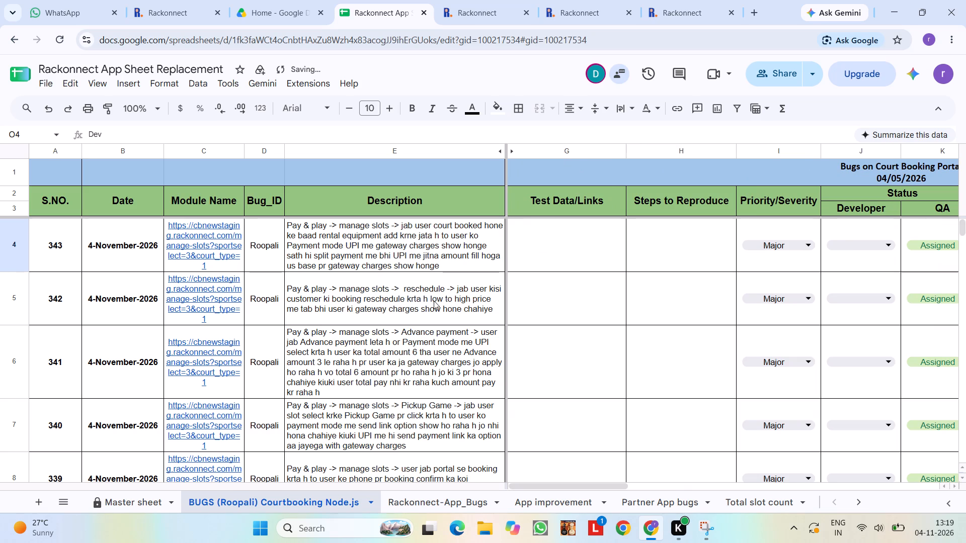
drag(14, 256, 12, 316)
right_click(12, 316)
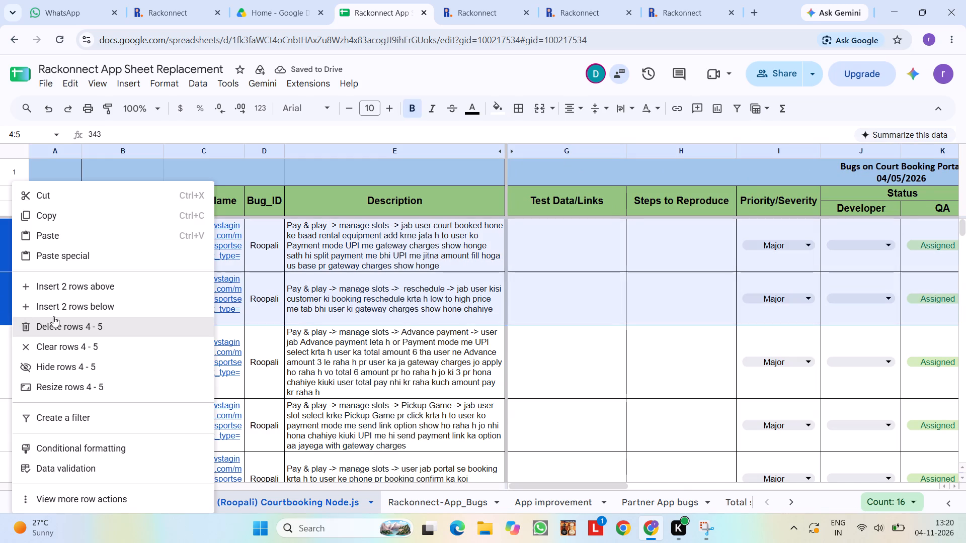
click(106, 291)
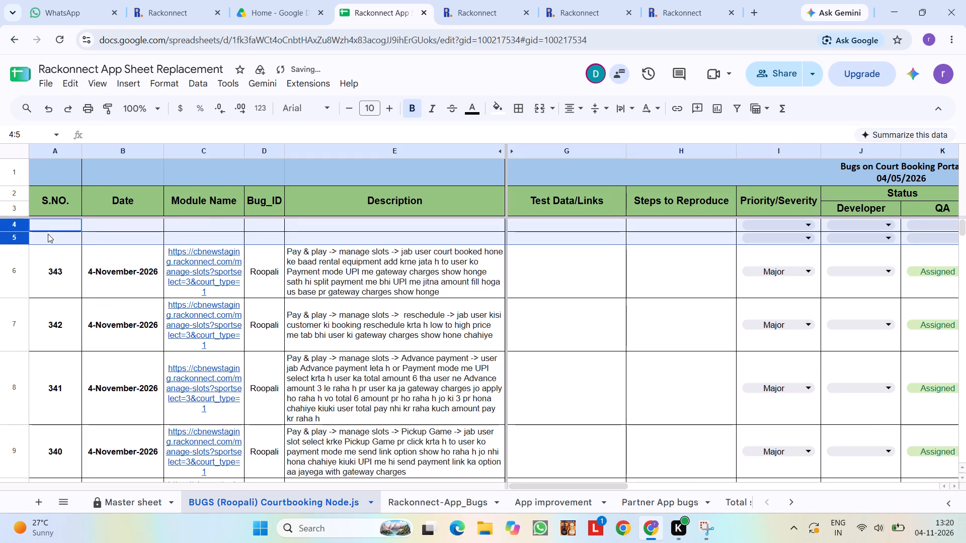
Number the two new rows in the S.NO. column, 344 directly above bug 343 and 345 above that.
click(49, 235)
text(34)
key(4)
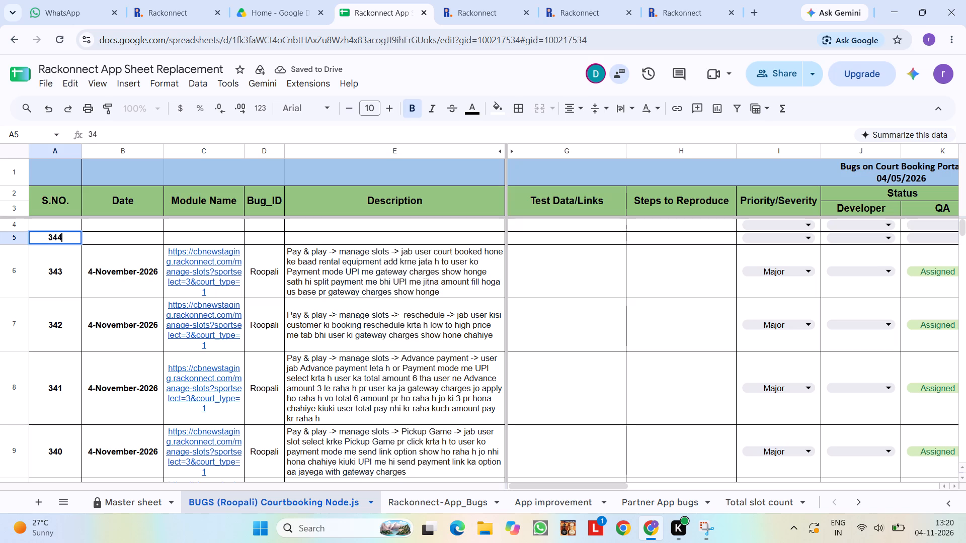
key(Up)
text(345)
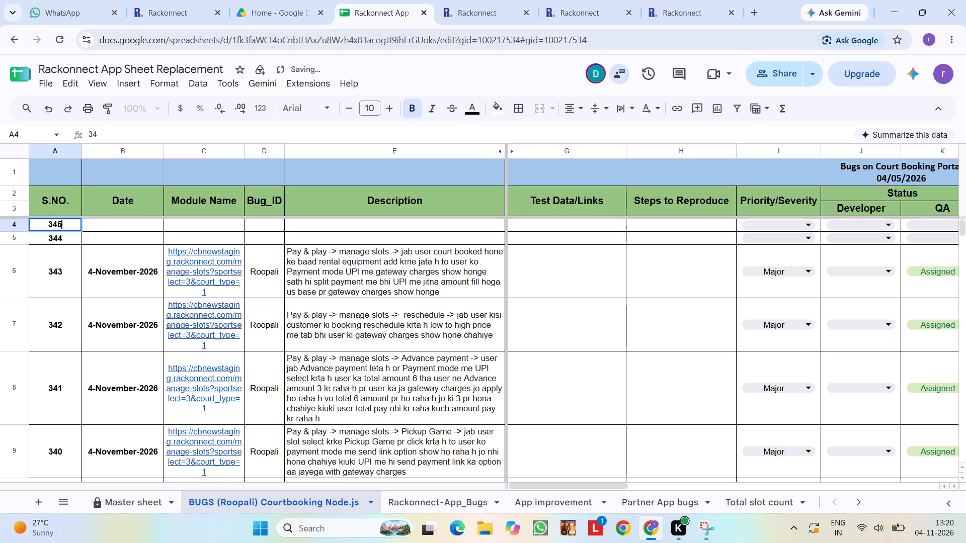
Copy bug 343's date, 4-November-2026, and its Bug_ID entry into the rows for bugs 344 and 345.
click(122, 257)
key(ctrl+c)
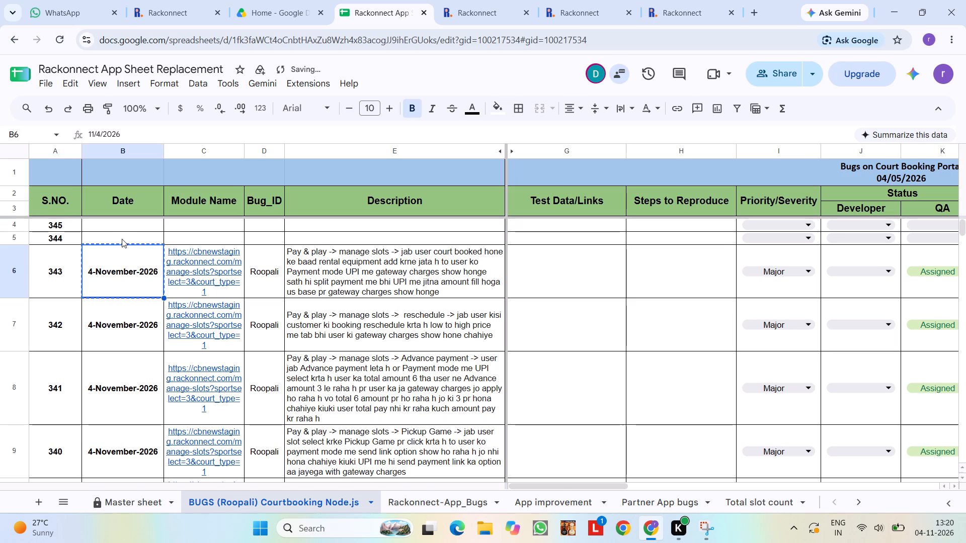
drag(124, 227, 130, 245)
key(ctrl+v)
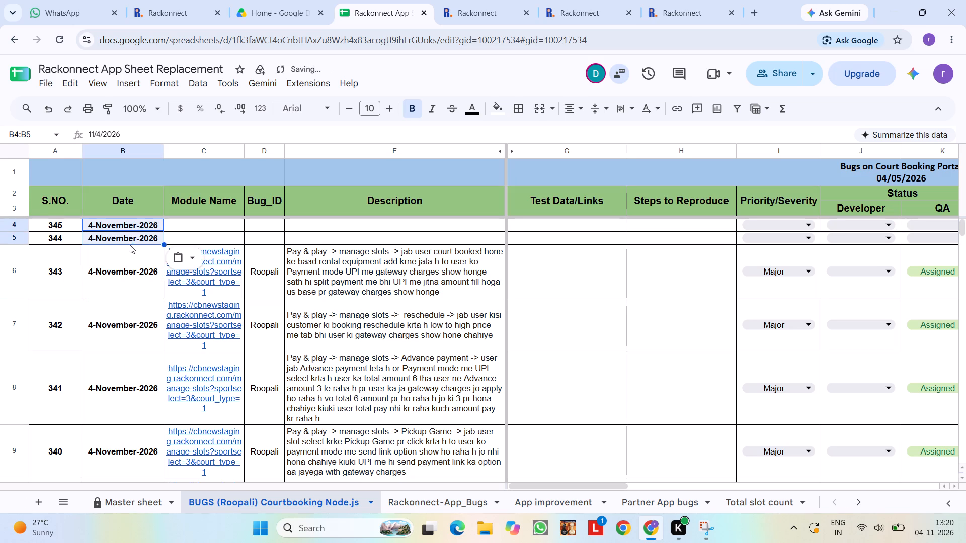
click(270, 260)
key(ctrl+c)
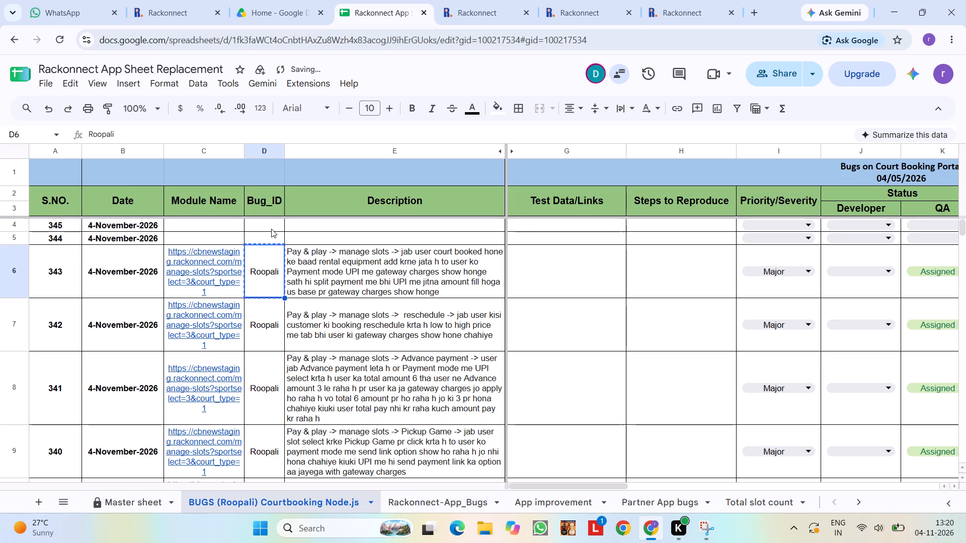
drag(271, 229, 273, 241)
key(ctrl+v)
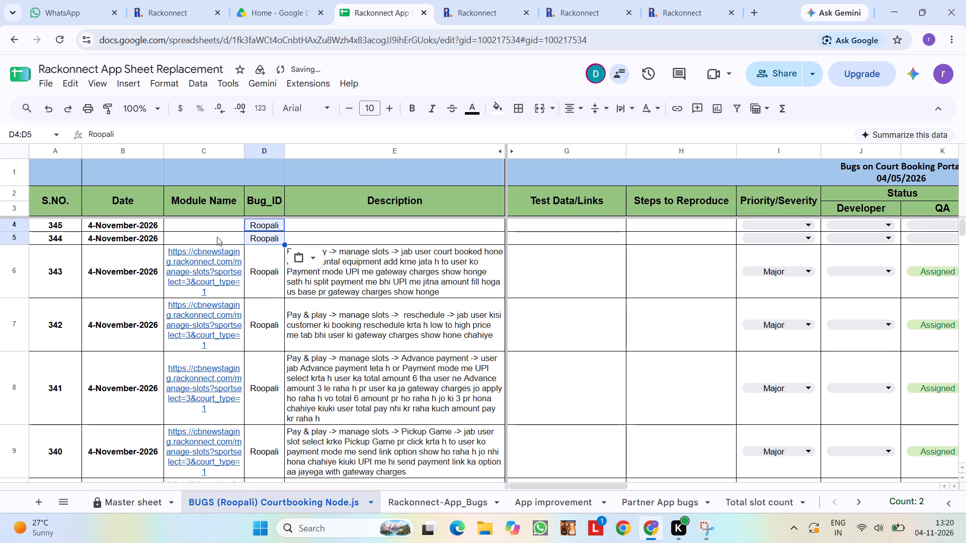
Select bug 344's empty Module Name cell and lock the computer.
click(217, 237)
key(super+l)
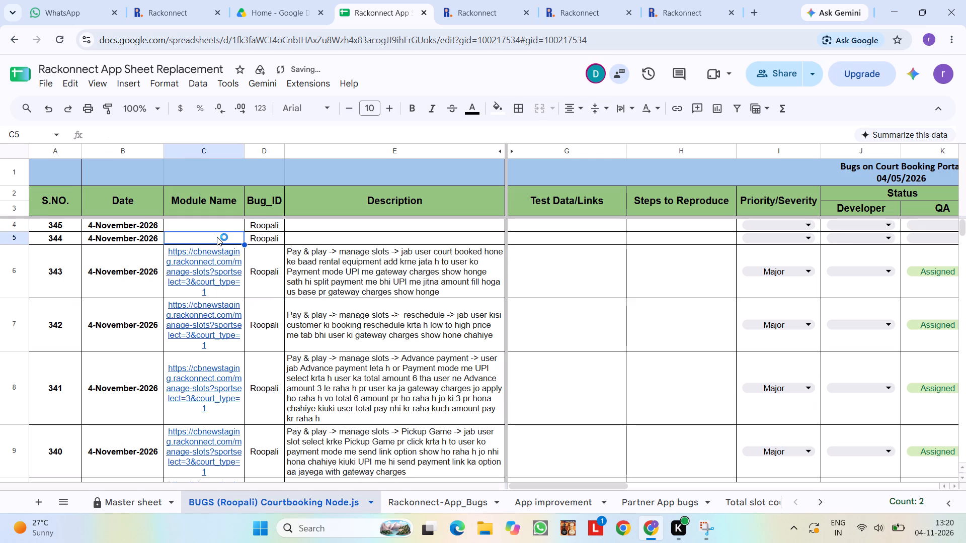